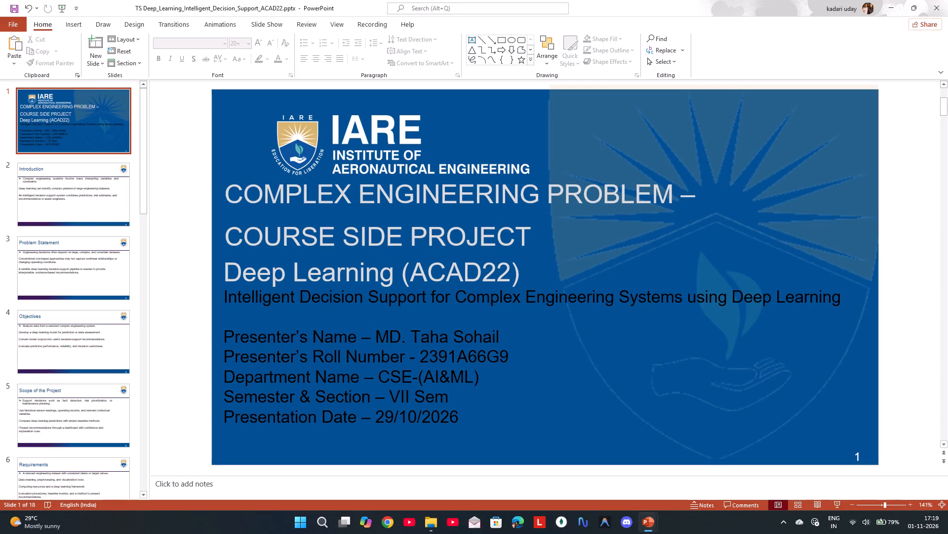
Look through the slides from Introduction to Methodology to check their content and layout.
{"action": "left_click", "coordinate": [92, 190]}
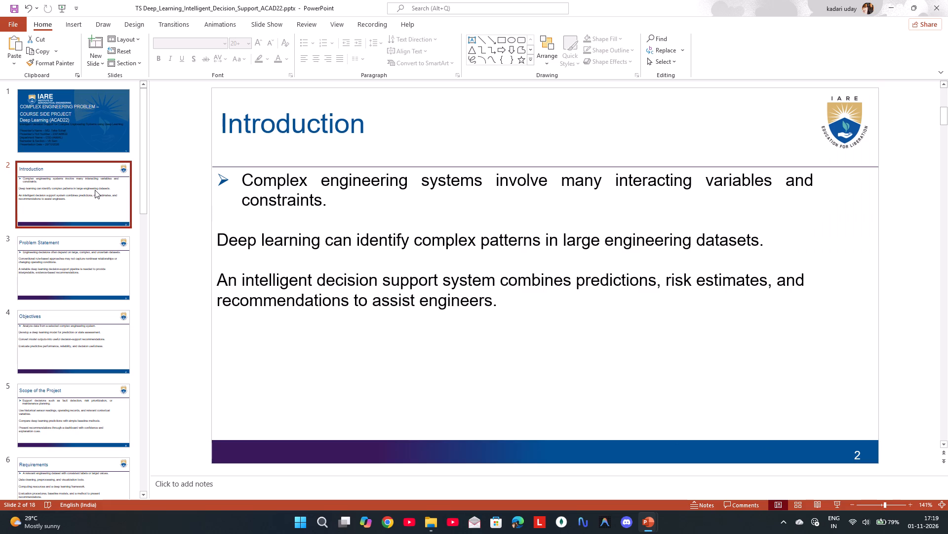
{"action": "left_click", "coordinate": [86, 257]}
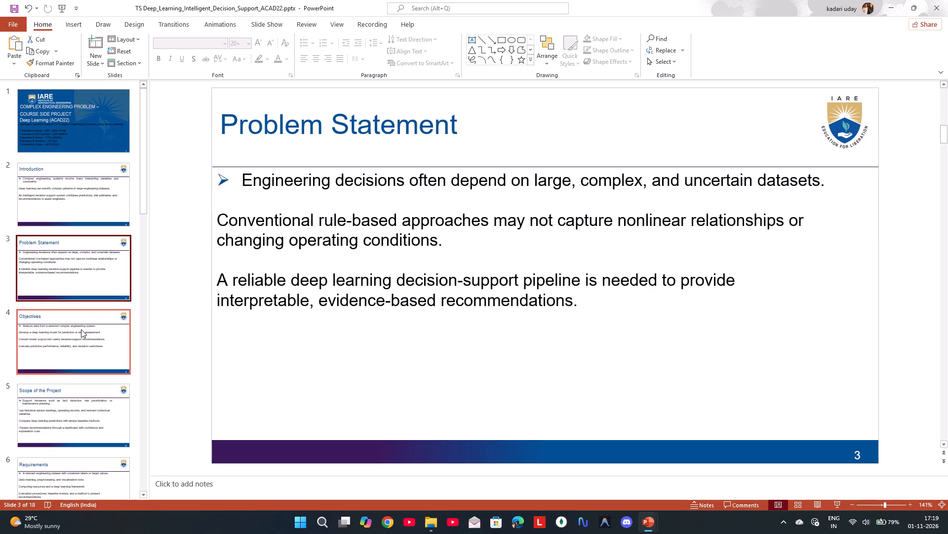
{"action": "left_click", "coordinate": [81, 329]}
{"action": "left_click", "coordinate": [81, 387]}
{"action": "scroll", "coordinate": [81, 387], "scroll_direction": "down", "scroll_amount": 2}
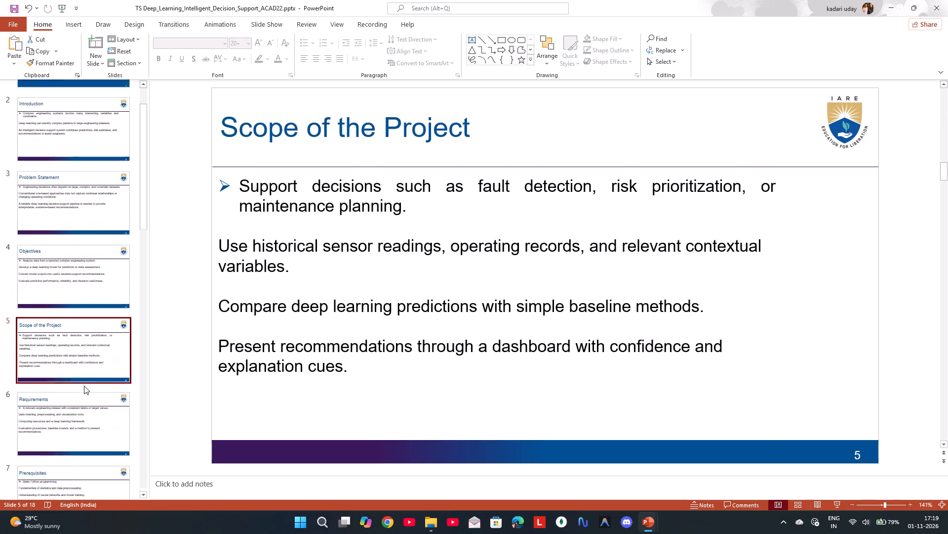
{"action": "scroll", "coordinate": [84, 386], "scroll_direction": "down", "scroll_amount": 1}
{"action": "left_click", "coordinate": [79, 347]}
{"action": "scroll", "coordinate": [86, 356], "scroll_direction": "down", "scroll_amount": 2}
{"action": "left_click", "coordinate": [86, 356]}
{"action": "scroll", "coordinate": [86, 356], "scroll_direction": "down", "scroll_amount": 2}
{"action": "left_click", "coordinate": [86, 356]}
{"action": "scroll", "coordinate": [86, 356], "scroll_direction": "down", "scroll_amount": 3}
{"action": "left_click", "coordinate": [88, 353]}
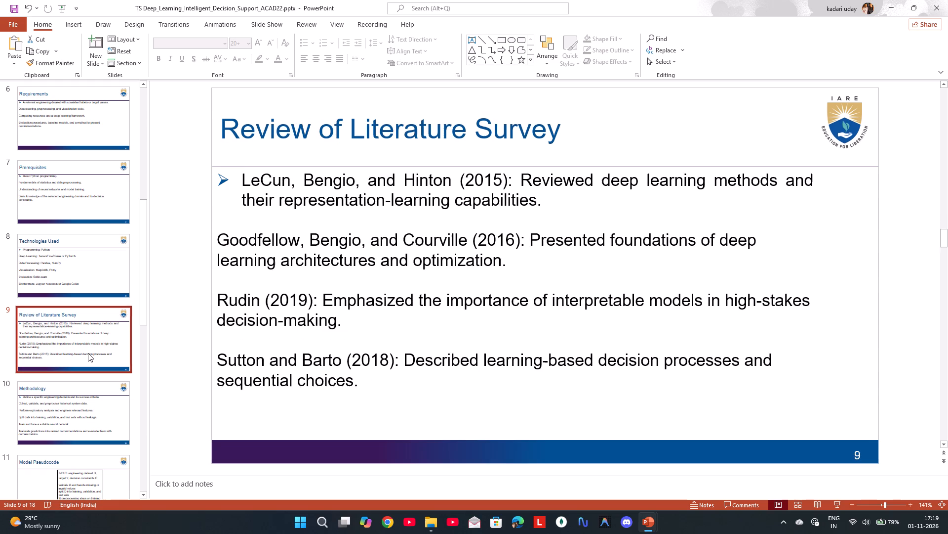
{"action": "left_click", "coordinate": [78, 400]}
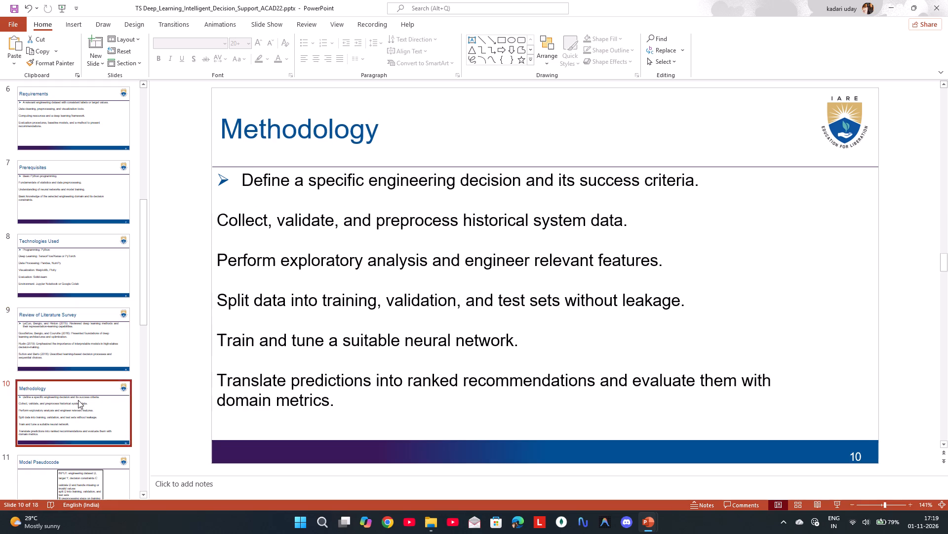
Widen the pseudocode text box on the Model Pseudocode slide to nearly the full slide width, extending both sides.
{"action": "scroll", "coordinate": [79, 400], "scroll_direction": "down", "scroll_amount": 2}
{"action": "left_click", "coordinate": [79, 400]}
{"action": "left_click", "coordinate": [490, 346]}
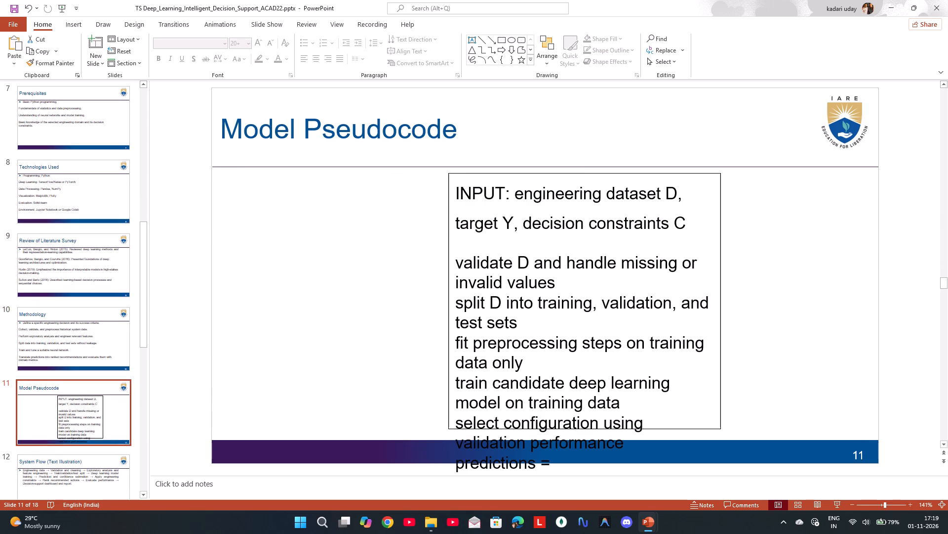
{"action": "key", "text": "Escape"}
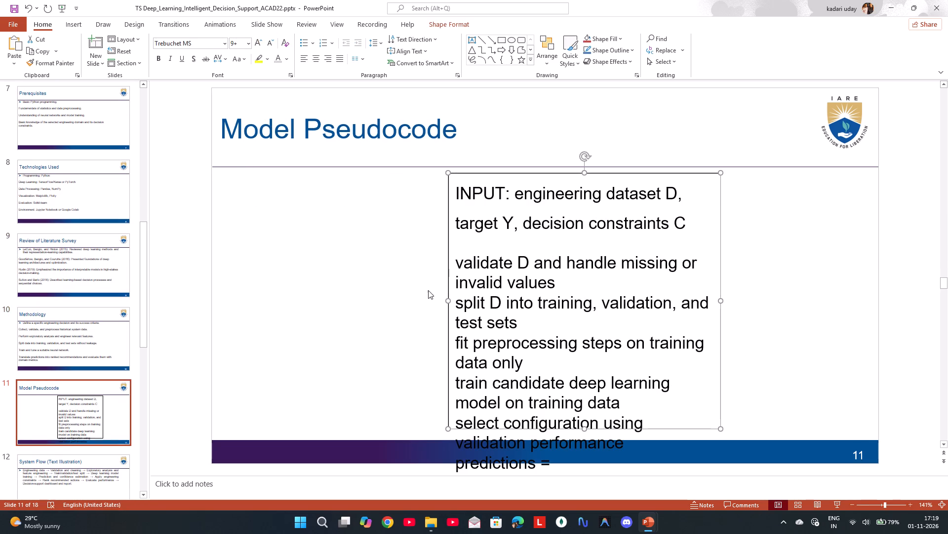
{"action": "left_click_drag", "start_coordinate": [449, 300], "coordinate": [342, 280]}
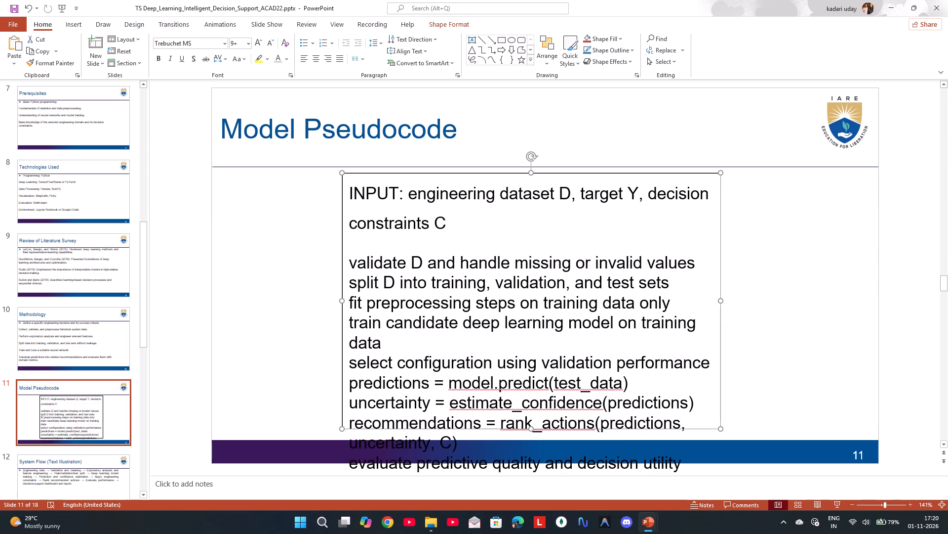
{"action": "left_click_drag", "start_coordinate": [342, 302], "coordinate": [253, 280]}
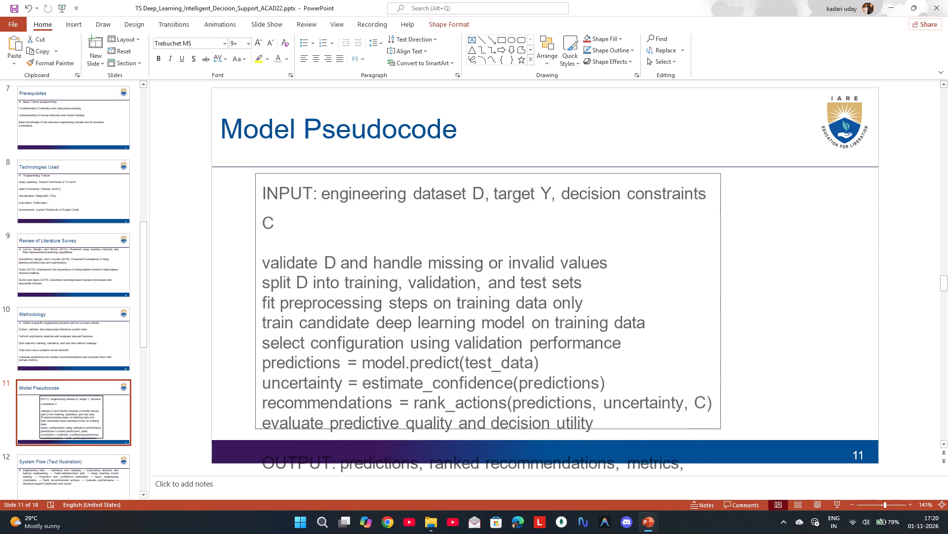
{"action": "left_click_drag", "start_coordinate": [253, 280], "coordinate": [217, 279]}
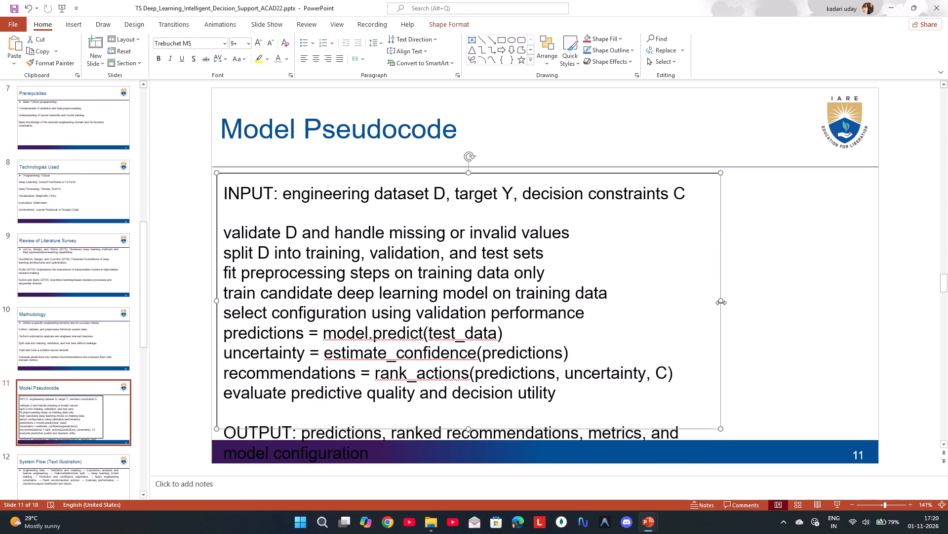
{"action": "left_click_drag", "start_coordinate": [721, 303], "coordinate": [854, 304]}
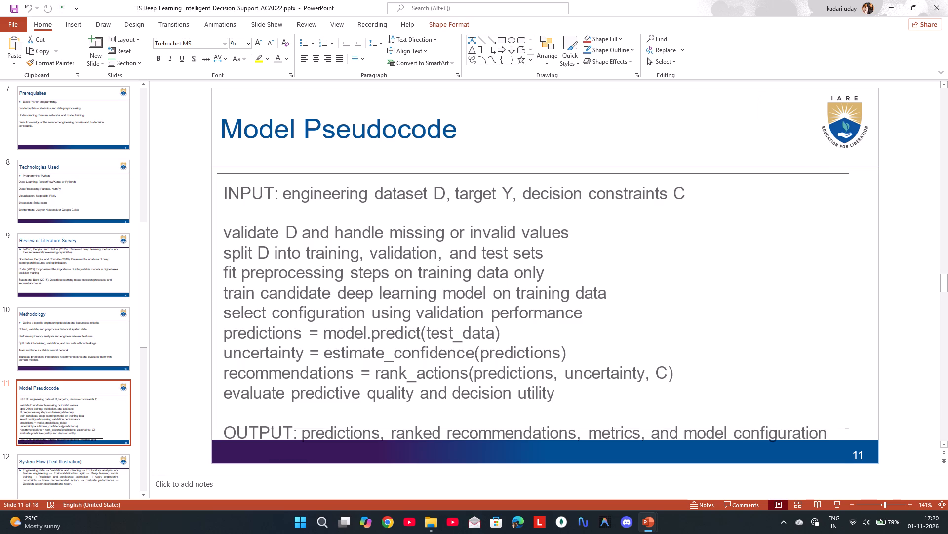
{"action": "left_click_drag", "start_coordinate": [854, 304], "coordinate": [867, 304]}
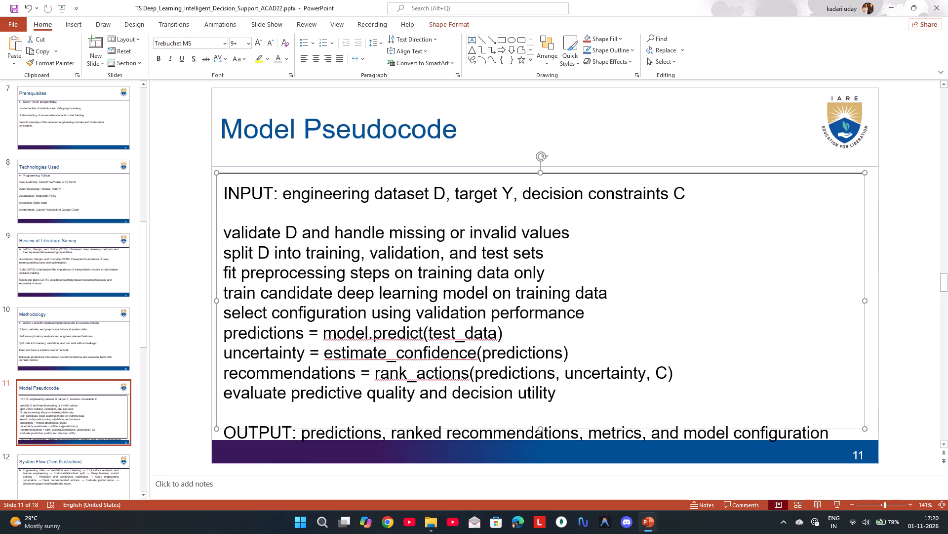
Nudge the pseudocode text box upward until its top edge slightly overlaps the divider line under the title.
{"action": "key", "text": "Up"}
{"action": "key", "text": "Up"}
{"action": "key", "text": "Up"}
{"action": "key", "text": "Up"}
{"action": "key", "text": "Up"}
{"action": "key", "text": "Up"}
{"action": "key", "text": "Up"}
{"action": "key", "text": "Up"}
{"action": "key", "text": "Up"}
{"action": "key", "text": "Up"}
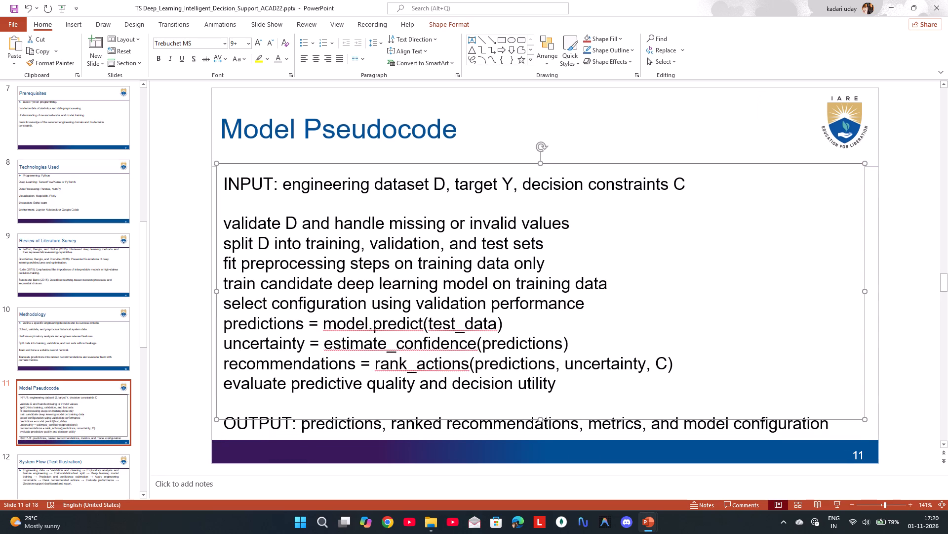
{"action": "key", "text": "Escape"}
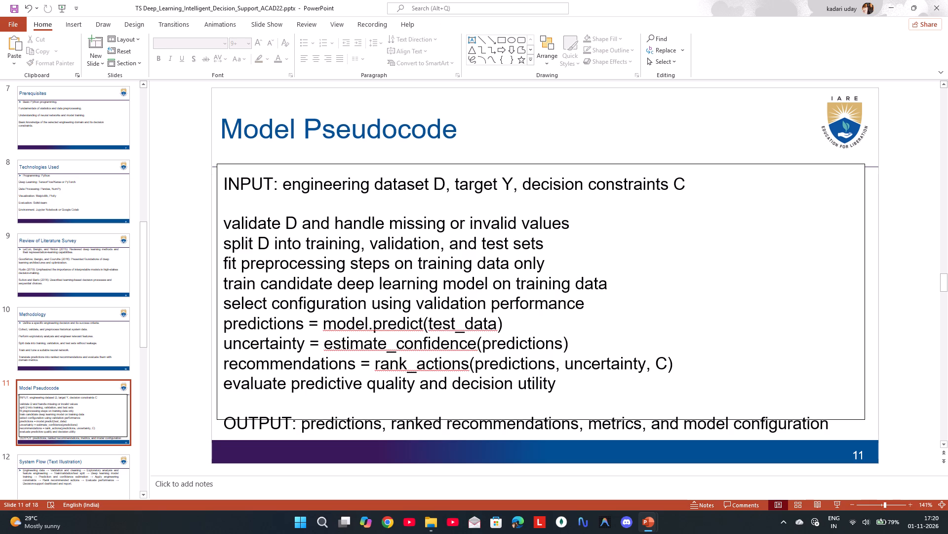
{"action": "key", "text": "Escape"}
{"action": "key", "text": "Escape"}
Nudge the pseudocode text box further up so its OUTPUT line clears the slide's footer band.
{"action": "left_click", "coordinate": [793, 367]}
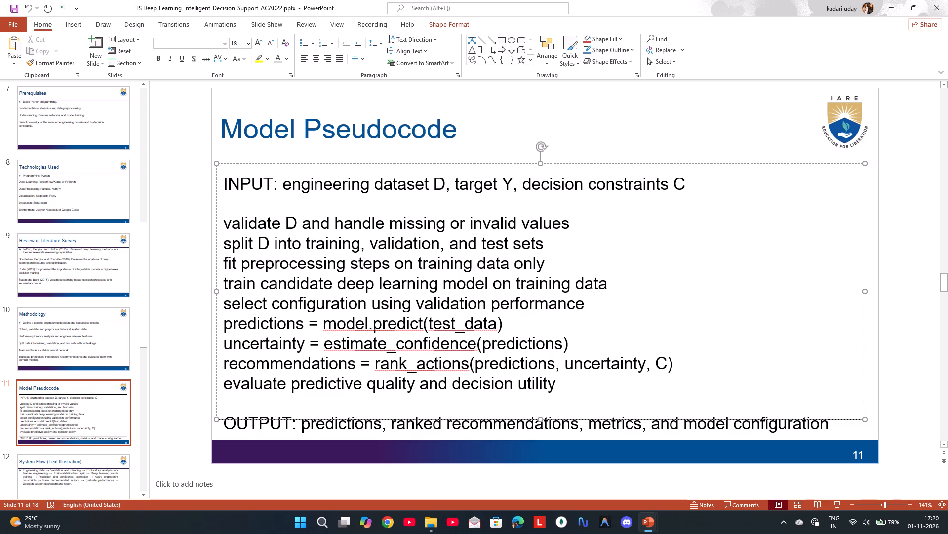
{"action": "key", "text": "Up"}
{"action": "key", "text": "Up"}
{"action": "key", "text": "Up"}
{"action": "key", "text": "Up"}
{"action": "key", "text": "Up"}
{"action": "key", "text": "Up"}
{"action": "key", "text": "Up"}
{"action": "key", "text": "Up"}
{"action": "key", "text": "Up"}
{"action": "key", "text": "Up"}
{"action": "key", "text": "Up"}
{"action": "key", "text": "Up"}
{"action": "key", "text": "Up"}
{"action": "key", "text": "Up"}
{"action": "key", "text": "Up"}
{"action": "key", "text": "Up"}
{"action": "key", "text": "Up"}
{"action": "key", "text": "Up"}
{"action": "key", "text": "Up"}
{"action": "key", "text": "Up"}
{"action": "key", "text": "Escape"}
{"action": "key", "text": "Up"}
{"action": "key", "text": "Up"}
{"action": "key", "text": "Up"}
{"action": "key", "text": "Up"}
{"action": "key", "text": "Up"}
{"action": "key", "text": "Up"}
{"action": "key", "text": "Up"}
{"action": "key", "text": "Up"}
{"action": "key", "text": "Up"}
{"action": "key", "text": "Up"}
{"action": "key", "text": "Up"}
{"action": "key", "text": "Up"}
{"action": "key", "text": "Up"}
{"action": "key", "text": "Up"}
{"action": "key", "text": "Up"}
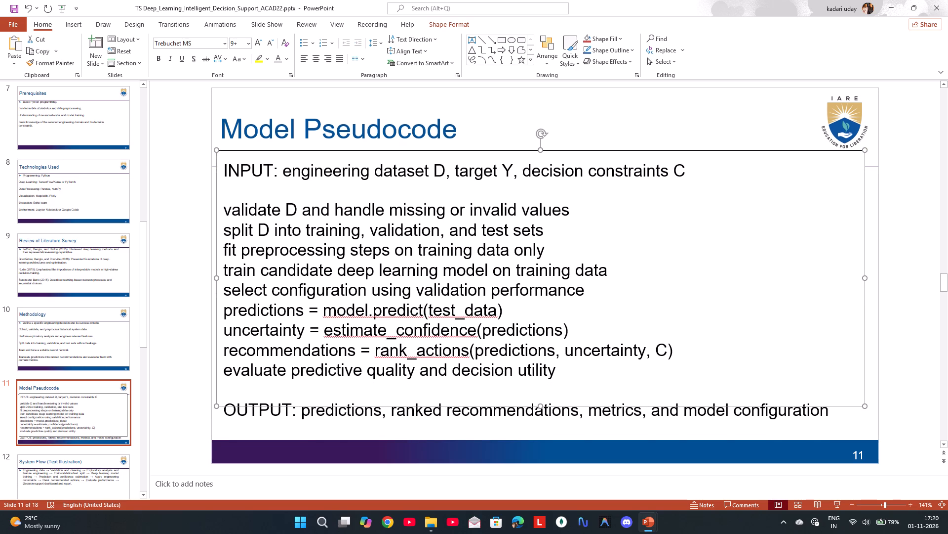
Reposition the pseudocode text box lower so its top edge sits just below the title's divider line, and deselect it.
{"action": "key", "text": "Down"}
{"action": "key", "text": "Down"}
{"action": "key", "text": "Down"}
{"action": "key", "text": "Down"}
{"action": "key", "text": "Down"}
{"action": "key", "text": "Down"}
{"action": "key", "text": "Down"}
{"action": "key", "text": "Down"}
{"action": "key", "text": "Down"}
{"action": "key", "text": "Down"}
{"action": "key", "text": "Down"}
{"action": "key", "text": "Down"}
{"action": "key", "text": "Down"}
{"action": "key", "text": "Down"}
{"action": "key", "text": "Down"}
{"action": "key", "text": "Down"}
{"action": "key", "text": "Down"}
{"action": "key", "text": "Down"}
{"action": "key", "text": "Down"}
{"action": "key", "text": "Down"}
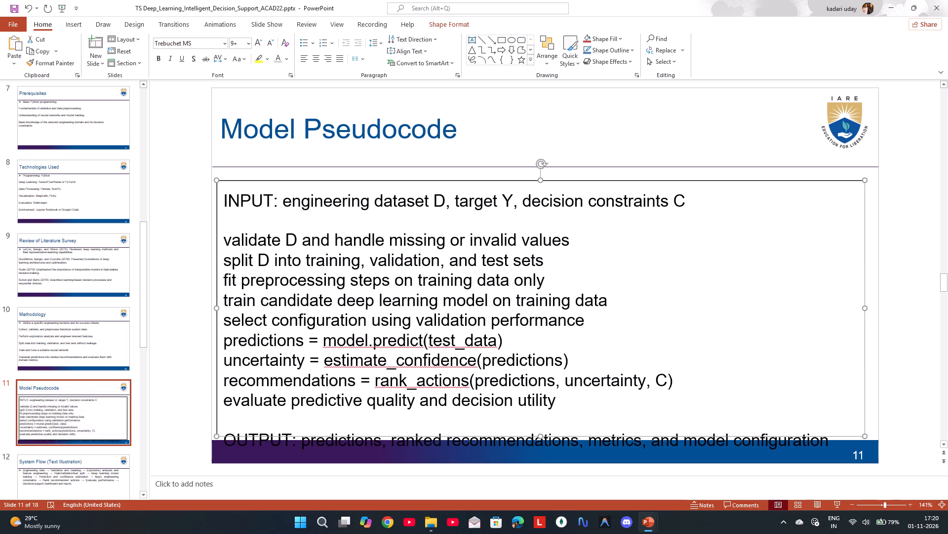
{"action": "key", "text": "Up"}
{"action": "key", "text": "Up"}
{"action": "key", "text": "Up"}
{"action": "key", "text": "Up"}
{"action": "key", "text": "Up"}
{"action": "key", "text": "Up"}
{"action": "key", "text": "Up"}
{"action": "key", "text": "Up"}
{"action": "key", "text": "Up"}
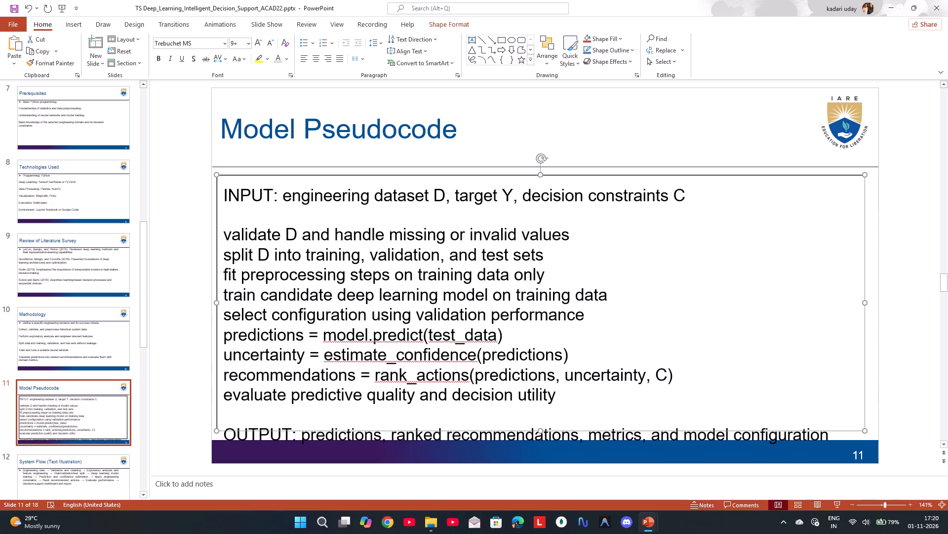
{"action": "key", "text": "Up"}
{"action": "key", "text": "Up"}
{"action": "key", "text": "Up"}
{"action": "key", "text": "Up"}
{"action": "key", "text": "Up"}
{"action": "key", "text": "Up"}
{"action": "key", "text": "Up"}
{"action": "key", "text": "Up"}
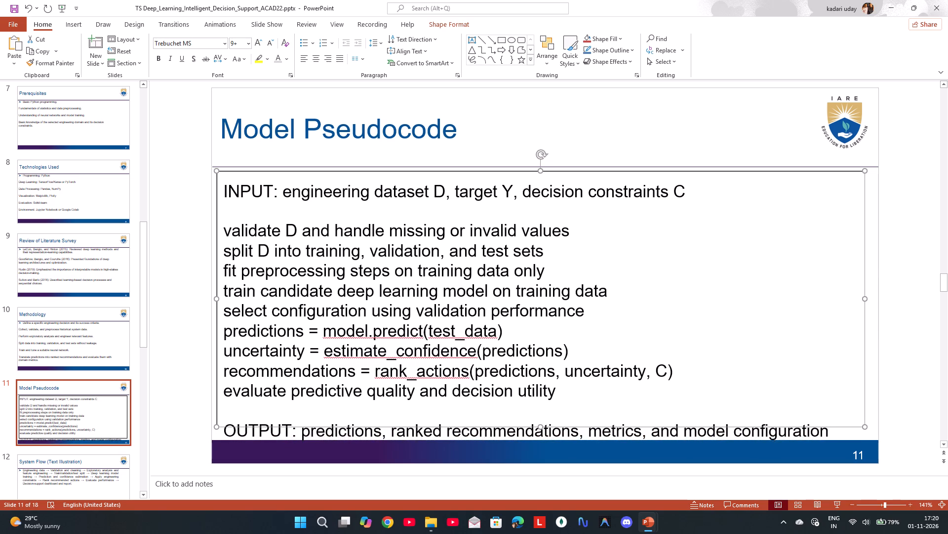
{"action": "key", "text": "Up"}
{"action": "key", "text": "Up"}
{"action": "key", "text": "Up"}
{"action": "key", "text": "Up"}
{"action": "key", "text": "Escape"}
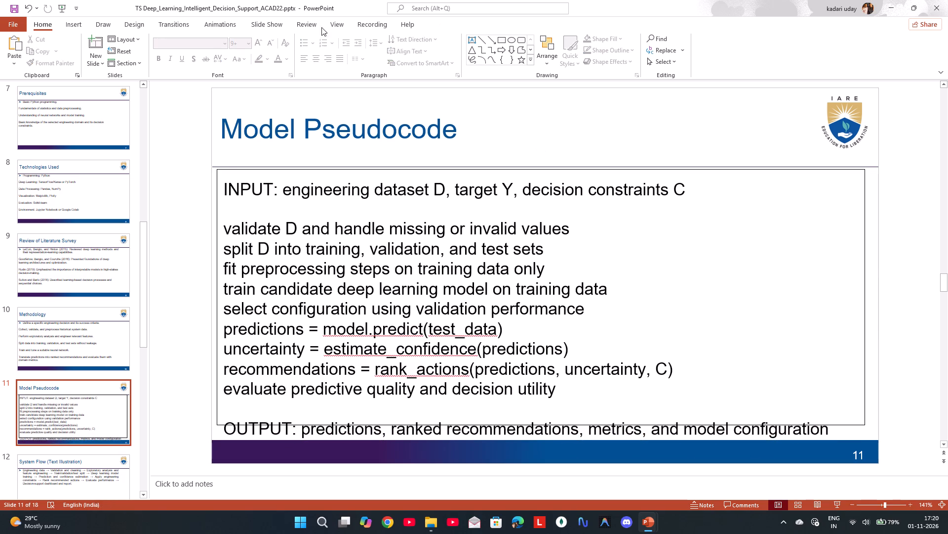
Return to the title slide and open the slide show recording view.
{"action": "scroll", "coordinate": [99, 214], "scroll_direction": "up", "scroll_amount": 19}
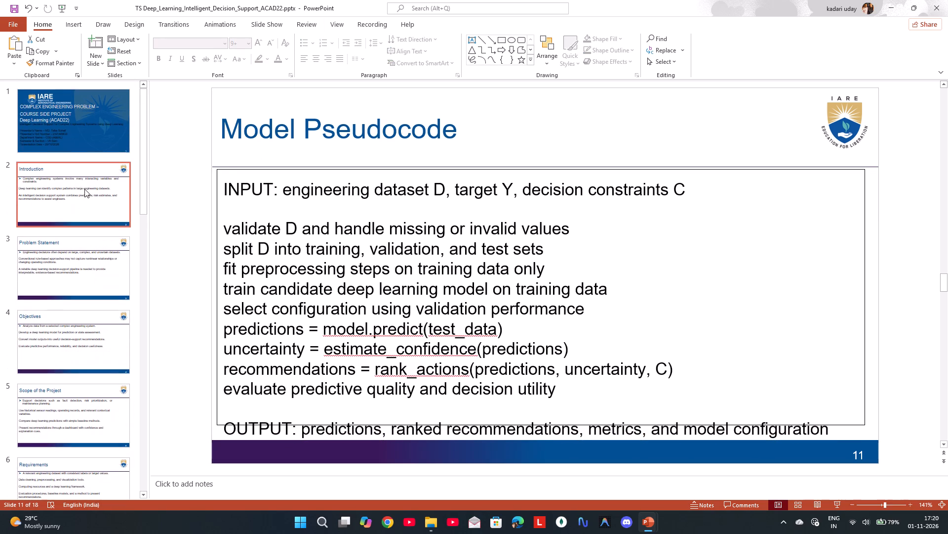
{"action": "scroll", "coordinate": [84, 189], "scroll_direction": "up", "scroll_amount": 2}
{"action": "left_click", "coordinate": [82, 109]}
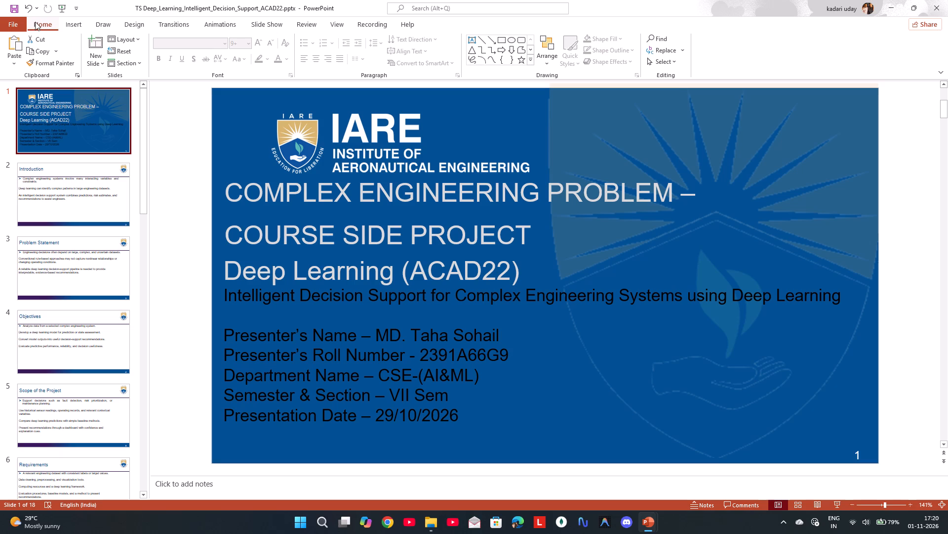
{"action": "left_click", "coordinate": [385, 26]}
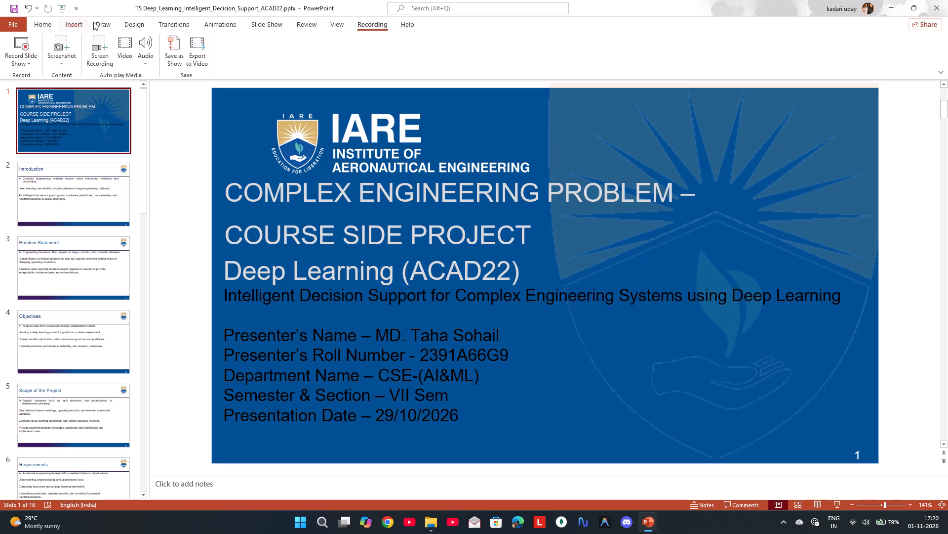
{"action": "left_click", "coordinate": [24, 43]}
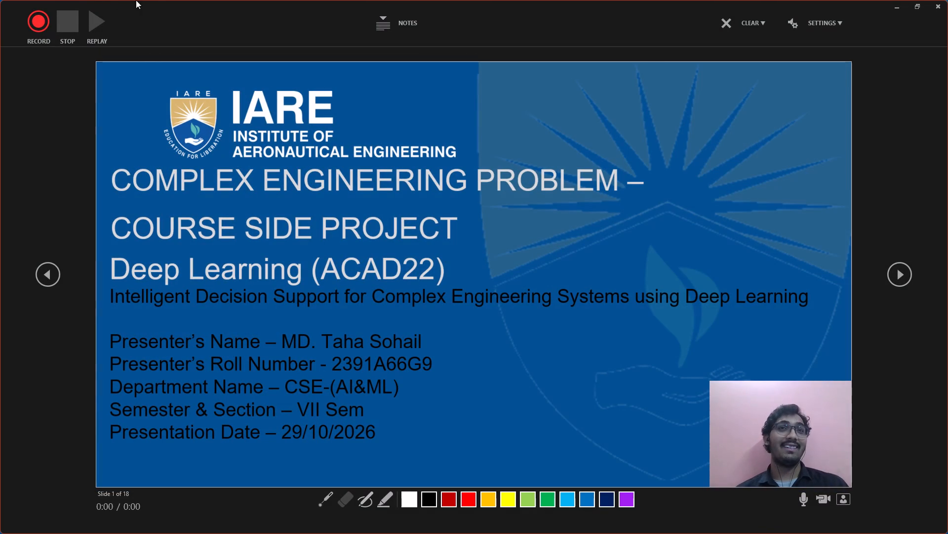
Record the slide show with webcam video from the title slide through the Scope of the Project slide, and stop there.
{"action": "left_click", "coordinate": [36, 19]}
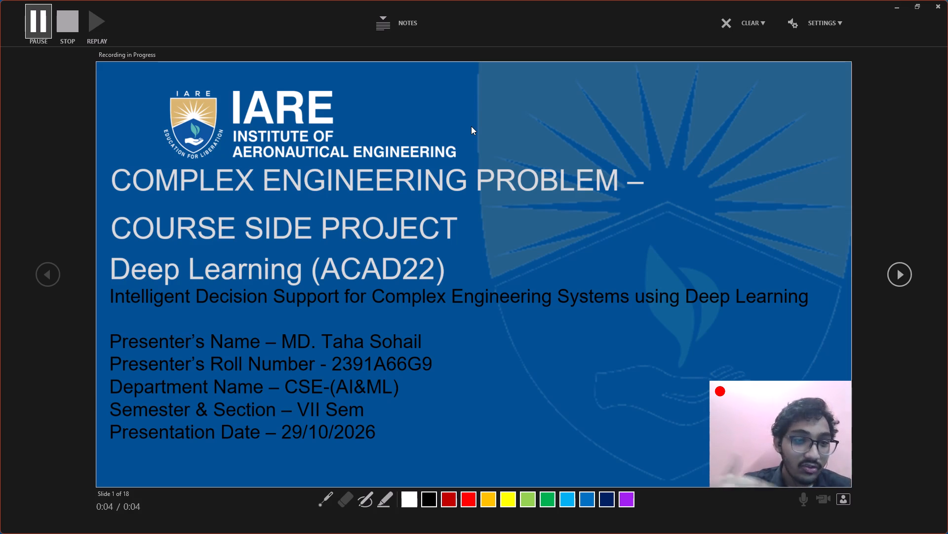
{"action": "key", "text": "Right"}
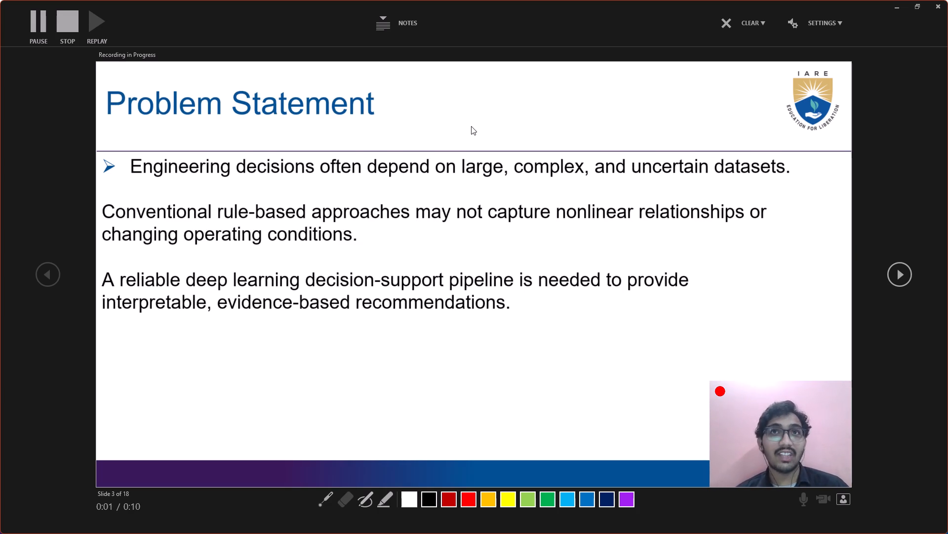
{"action": "key", "text": "Right"}
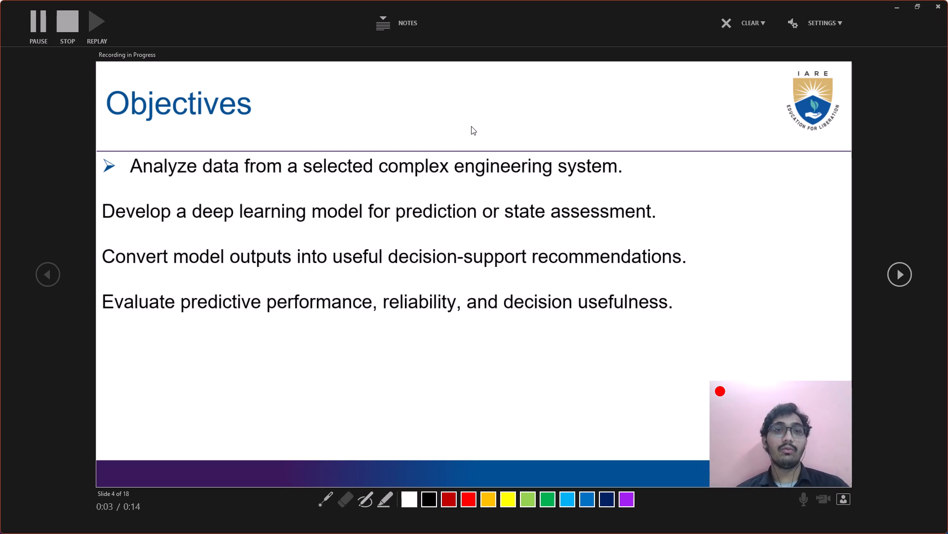
{"action": "key", "text": "Right"}
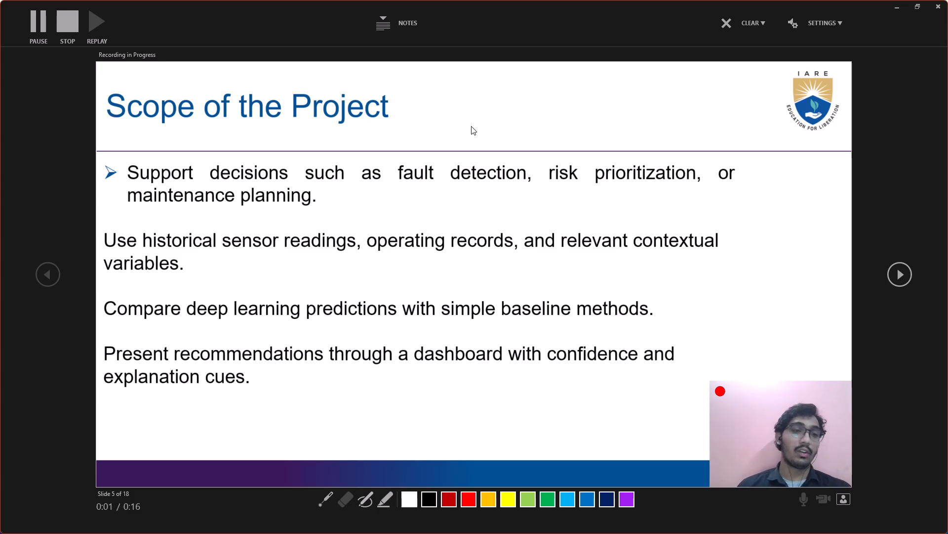
{"action": "key", "text": "Escape"}
Go back to the title slide, re-record it with the webcam, and exit the recording view.
{"action": "key", "text": "Left"}
{"action": "key", "text": "Left"}
{"action": "key", "text": "Left"}
{"action": "key", "text": "Left"}
{"action": "key", "text": "Left"}
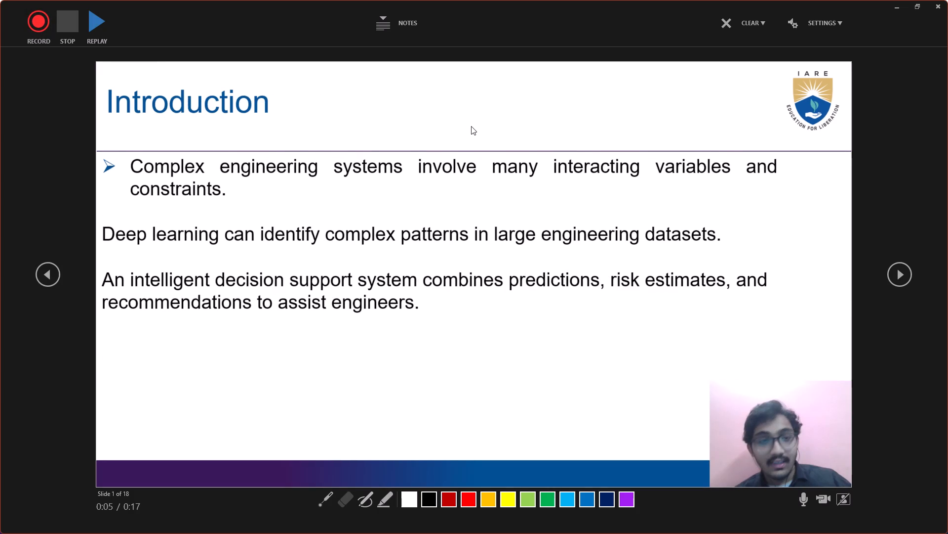
{"action": "left_click", "coordinate": [32, 16]}
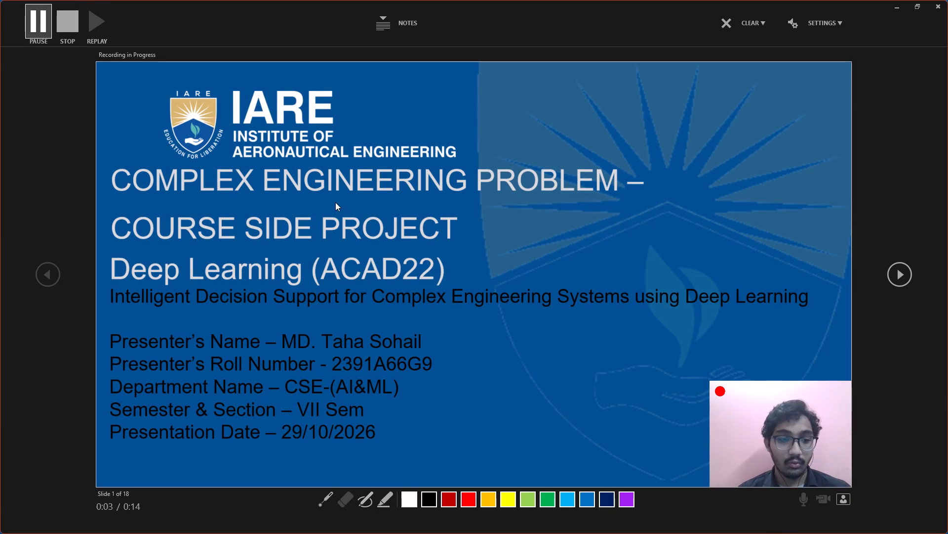
{"action": "key", "text": "Escape"}
{"action": "key", "text": "Escape"}
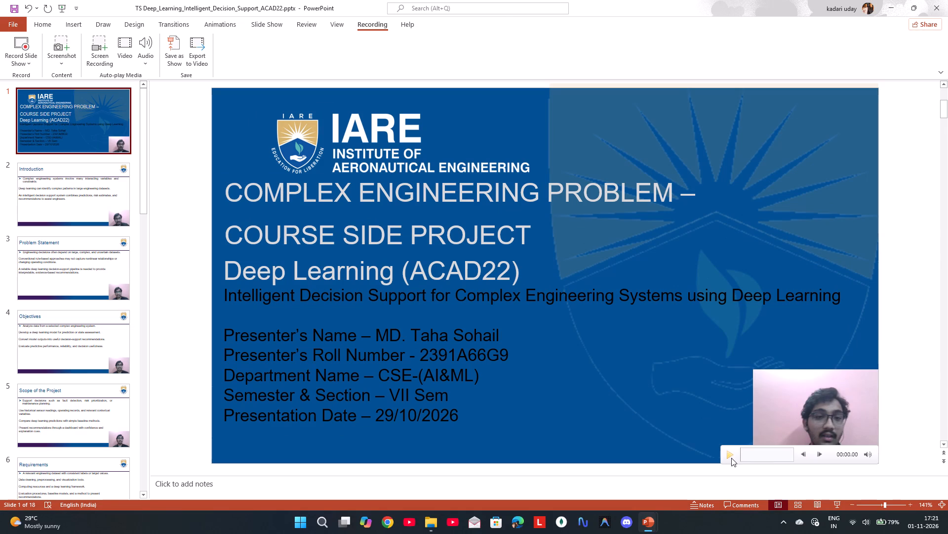
Play back the recorded webcam clips on the title slide and the Introduction slide.
{"action": "left_click", "coordinate": [731, 458]}
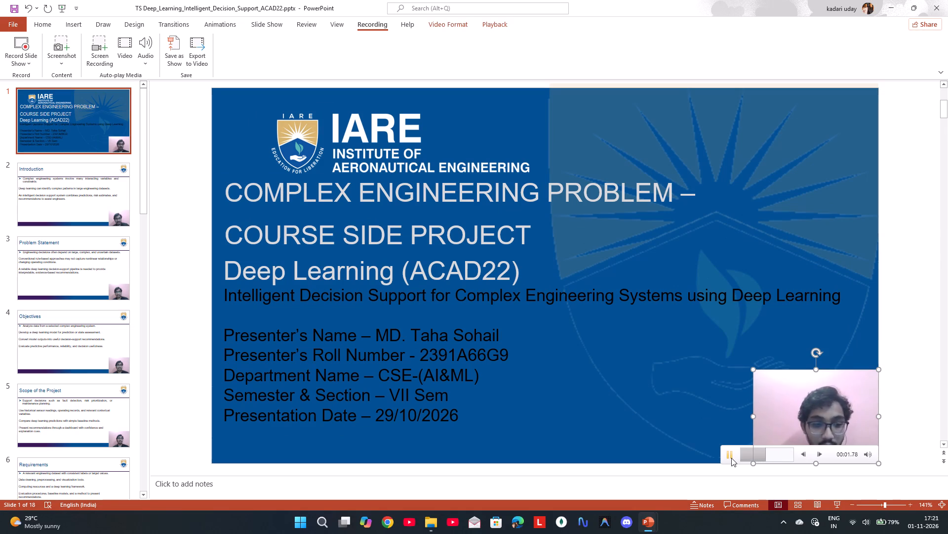
{"action": "left_click", "coordinate": [44, 180]}
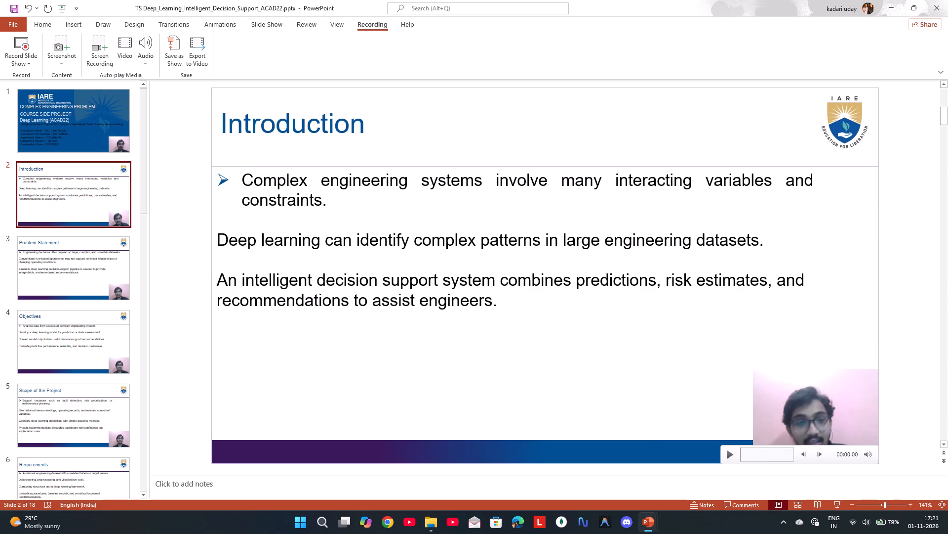
{"action": "left_click", "coordinate": [728, 452]}
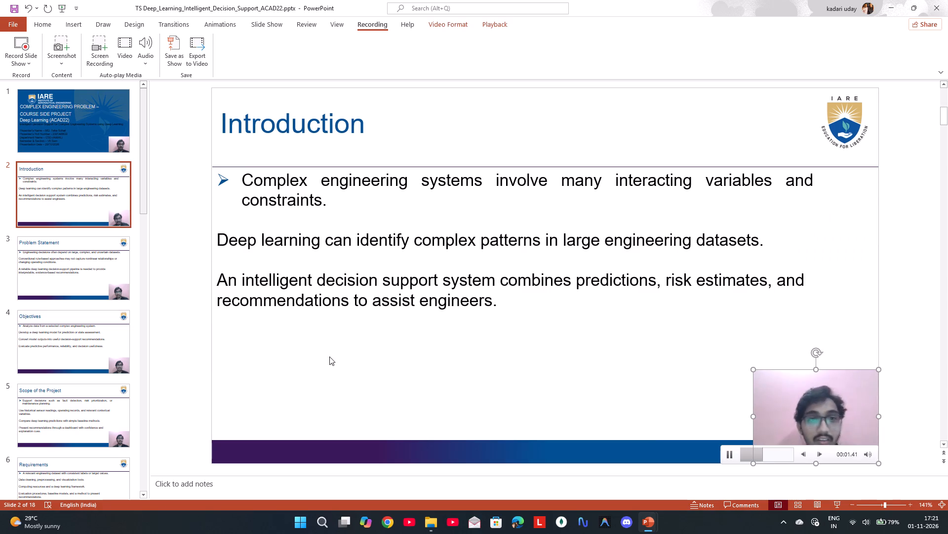
{"action": "key", "text": "Escape"}
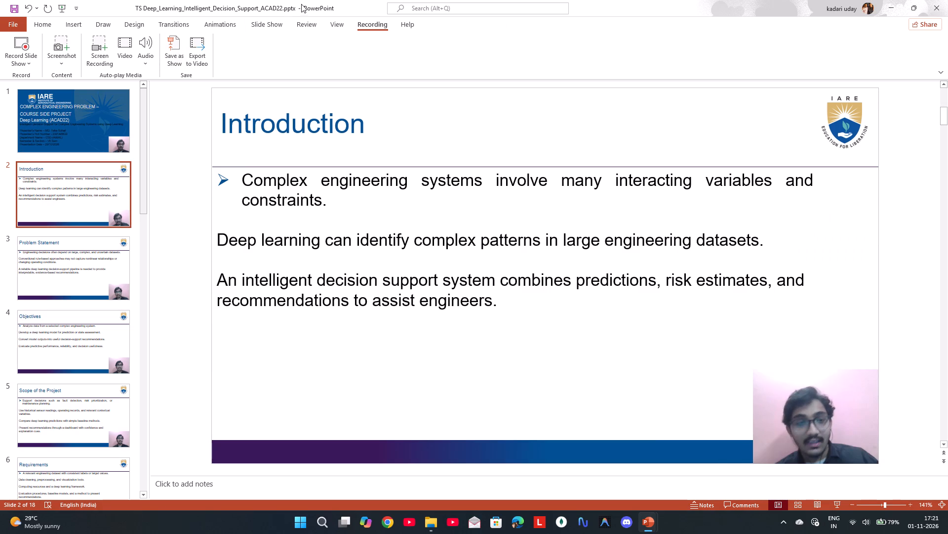
Clear the recordings on all slides from the recording view, go back to the title slide, and exit the view.
{"action": "left_click", "coordinate": [10, 38]}
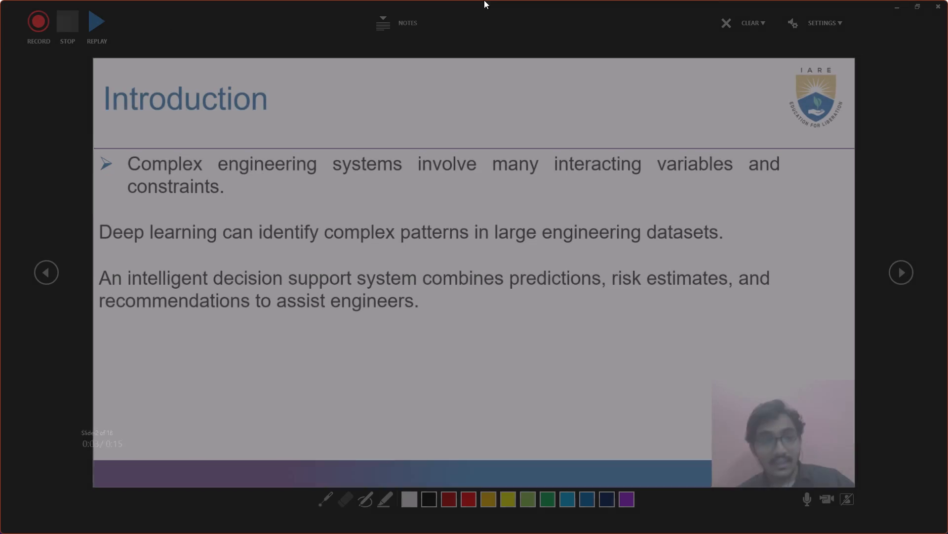
{"action": "left_click", "coordinate": [749, 20]}
{"action": "left_click", "coordinate": [758, 69]}
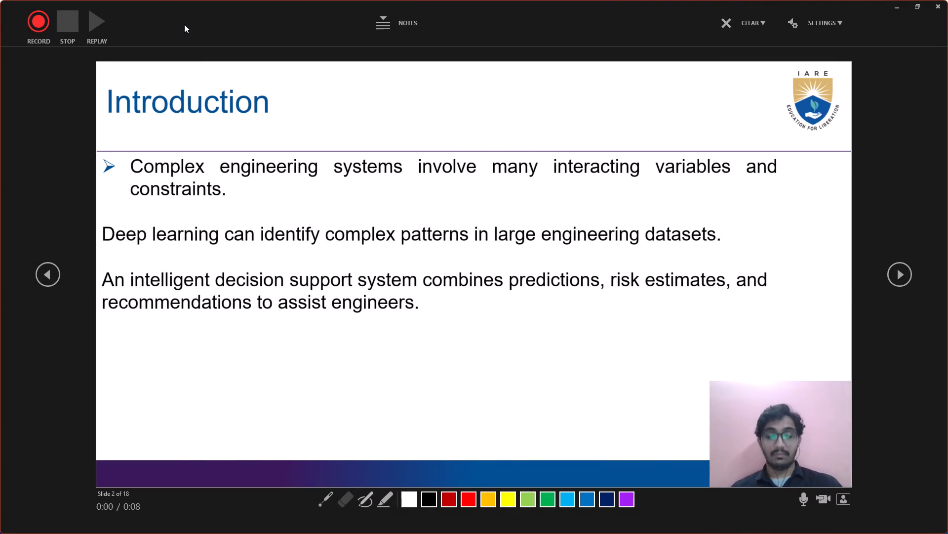
{"action": "key", "text": "Left"}
{"action": "key", "text": "Left"}
{"action": "key", "text": "Left"}
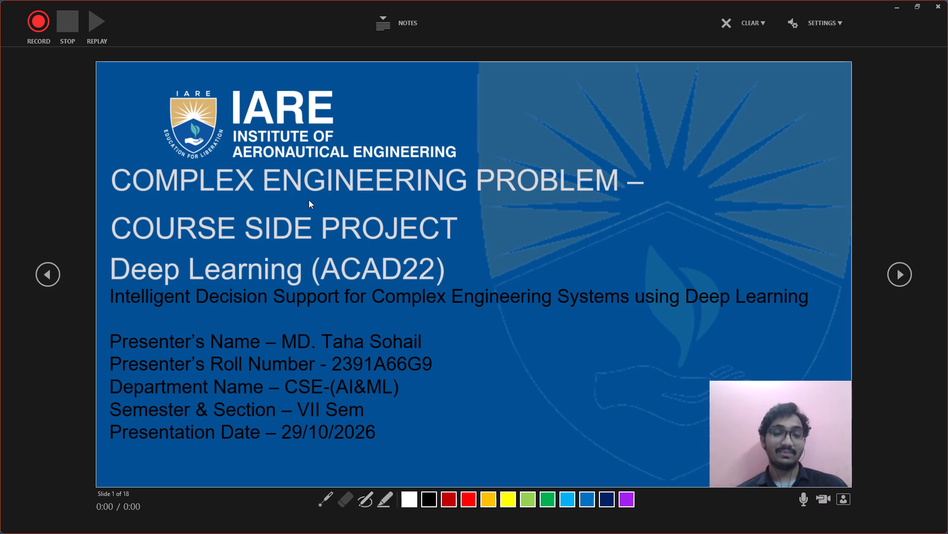
{"action": "key", "text": "Escape"}
Switch to the EH CP.pptx presentation, save it, and close it.
{"action": "key", "text": "alt+Tab"}
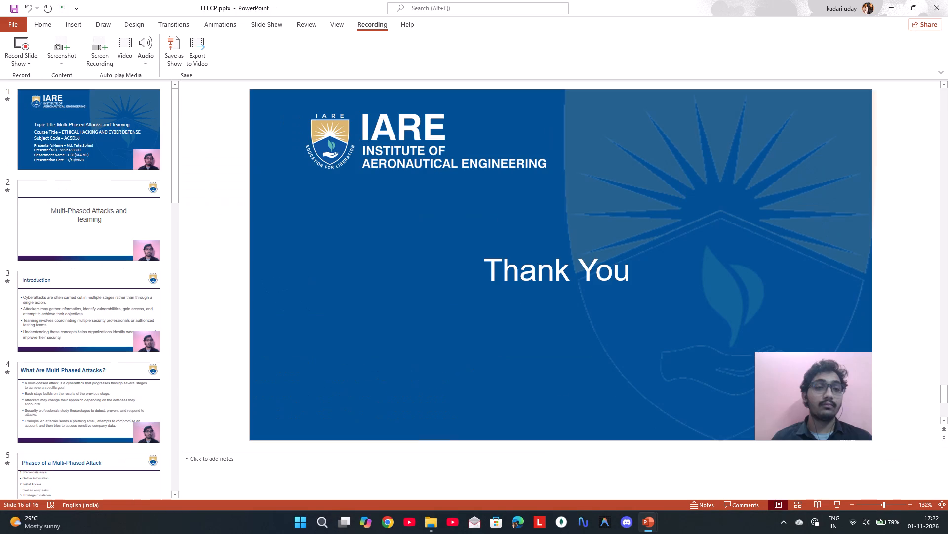
{"action": "key", "text": "ctrl+s"}
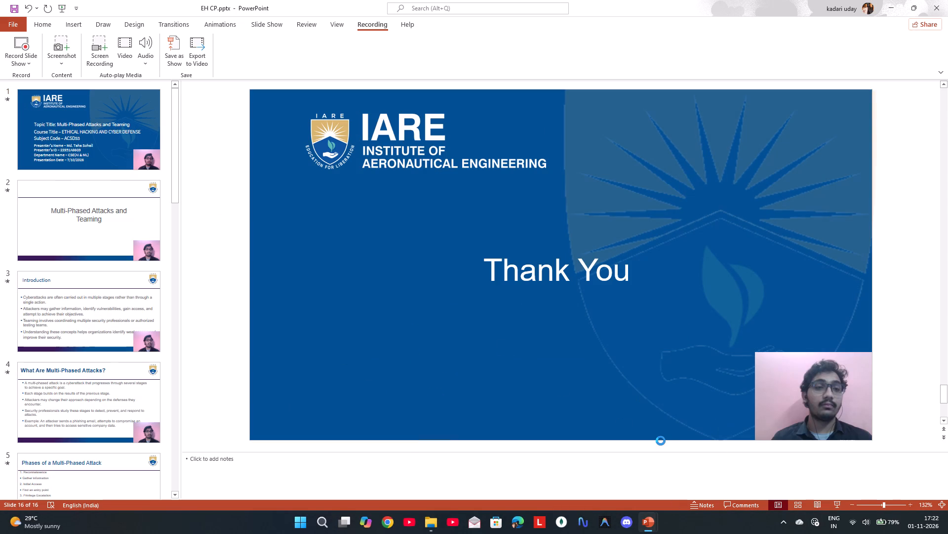
{"action": "left_click", "coordinate": [947, 0]}
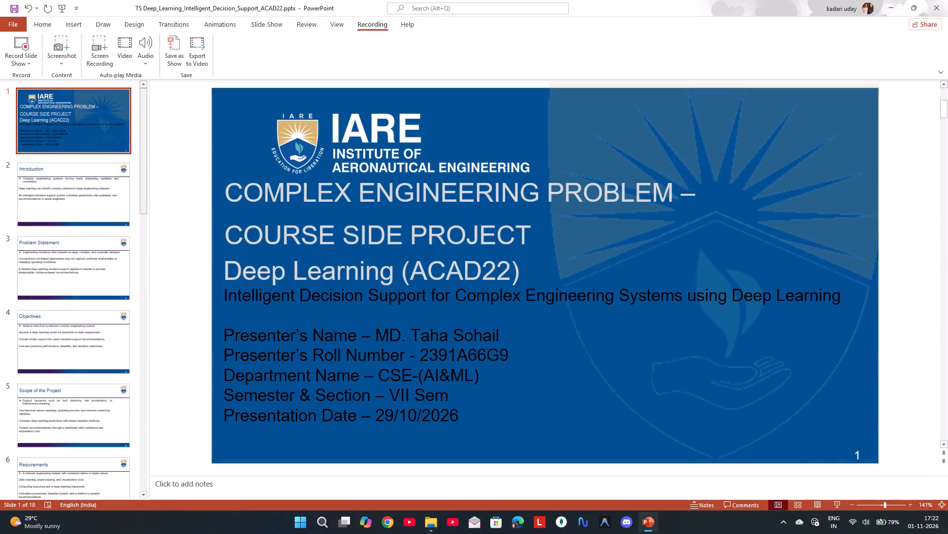
In File Explorer, open the Vid folder inside CEP and briefly play the AR navigation case study and EH CP videos, closing each.
{"action": "key", "text": "alt+Tab"}
{"action": "key", "text": "alt+Tab"}
{"action": "key", "text": "alt+Tab"}
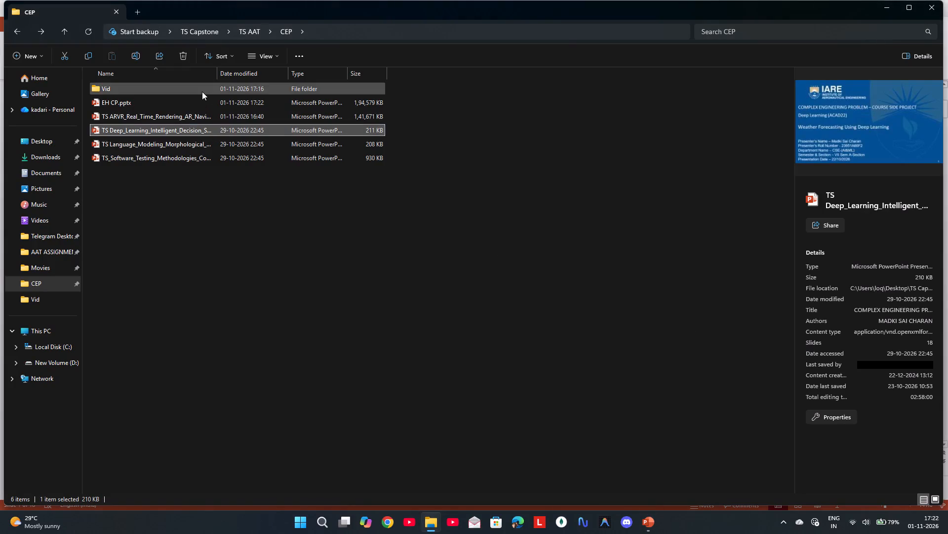
{"action": "left_click", "coordinate": [202, 91]}
{"action": "double_click", "coordinate": [202, 91]}
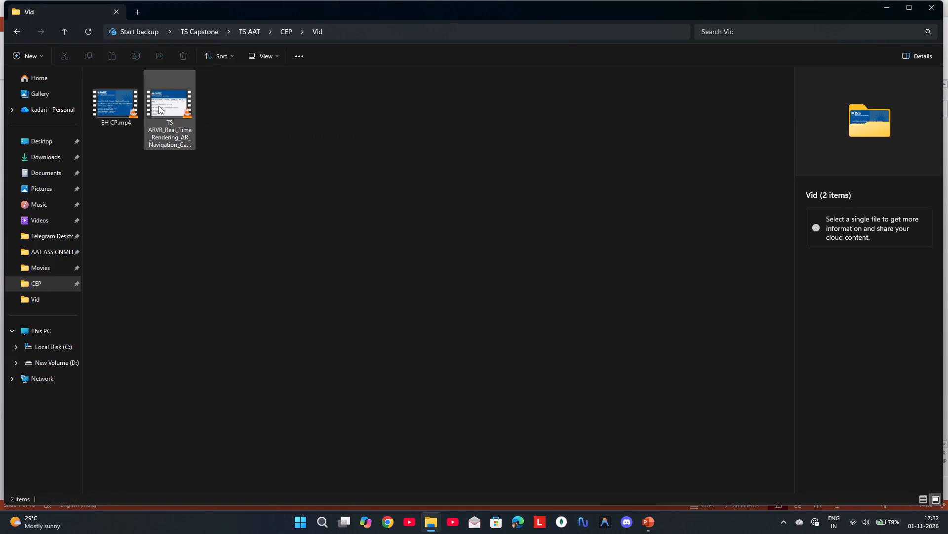
{"action": "double_click", "coordinate": [159, 105]}
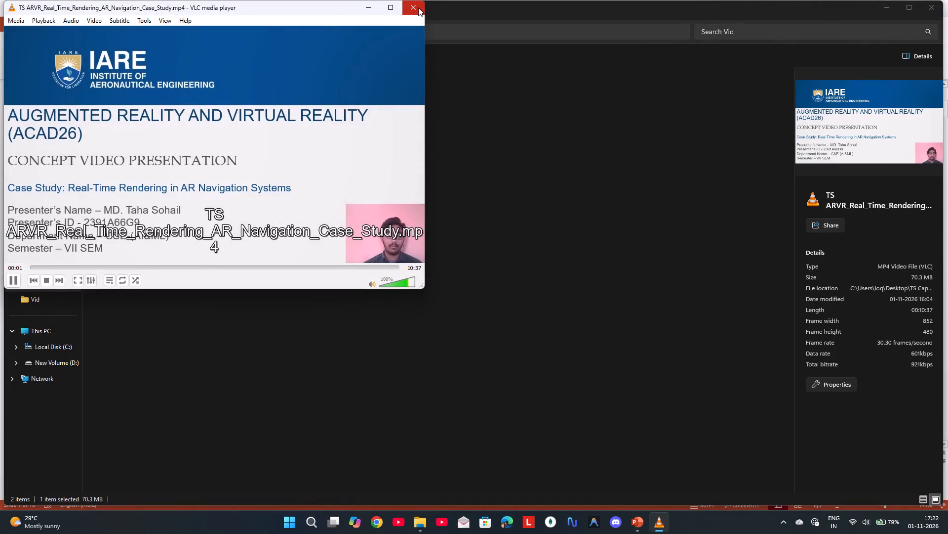
{"action": "left_click", "coordinate": [418, 7]}
{"action": "double_click", "coordinate": [116, 105]}
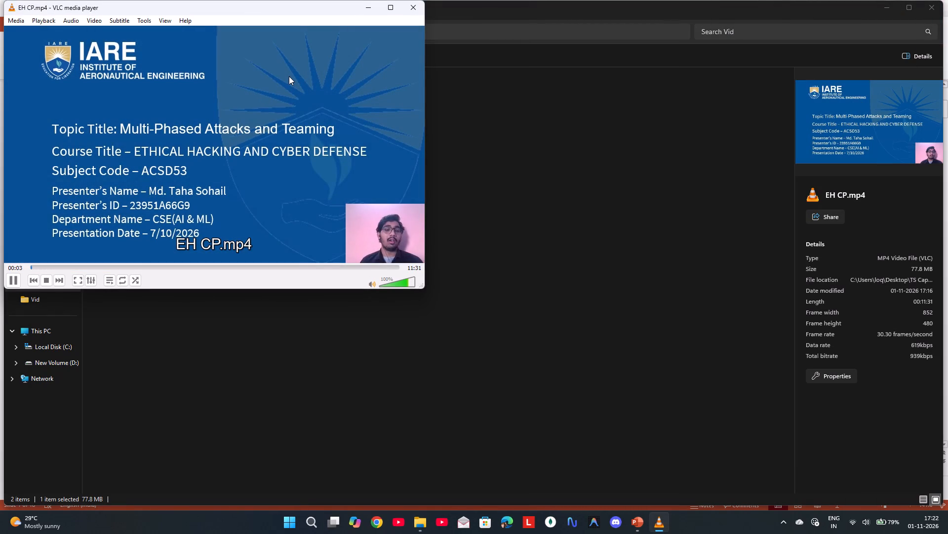
{"action": "left_click", "coordinate": [413, 7]}
Switch back to PowerPoint and record the deep learning slide show with webcam narration from the title slide through to the Scope of the Project slide.
{"action": "key", "text": "alt+Tab"}
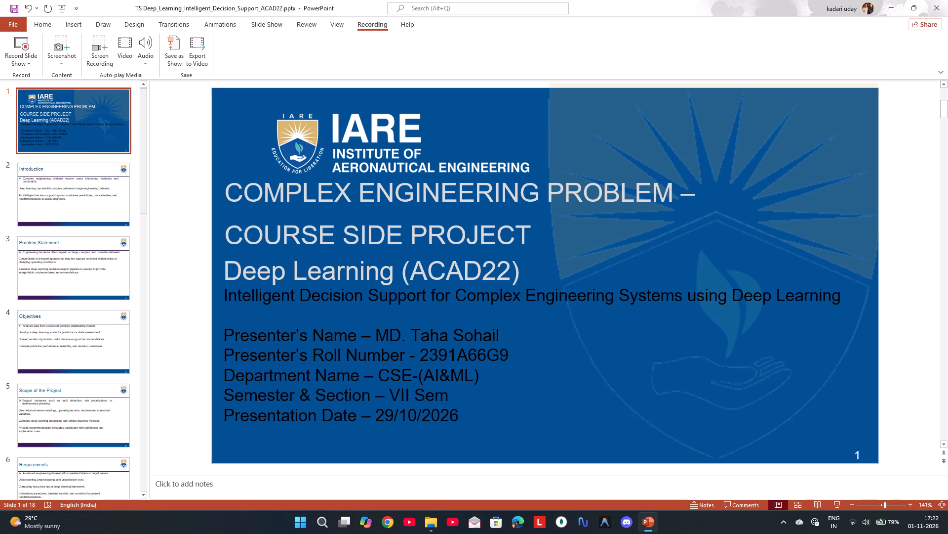
{"action": "left_click", "coordinate": [18, 46]}
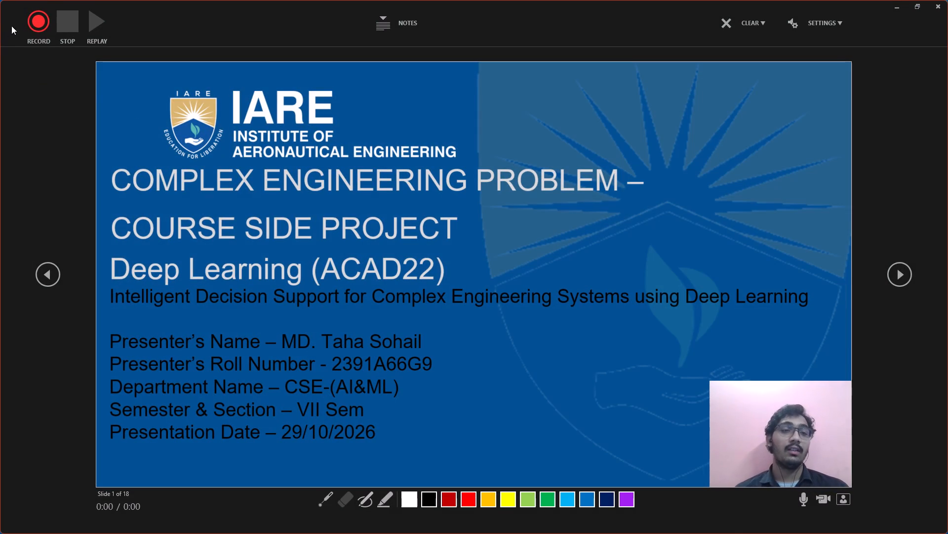
{"action": "left_click", "coordinate": [39, 24]}
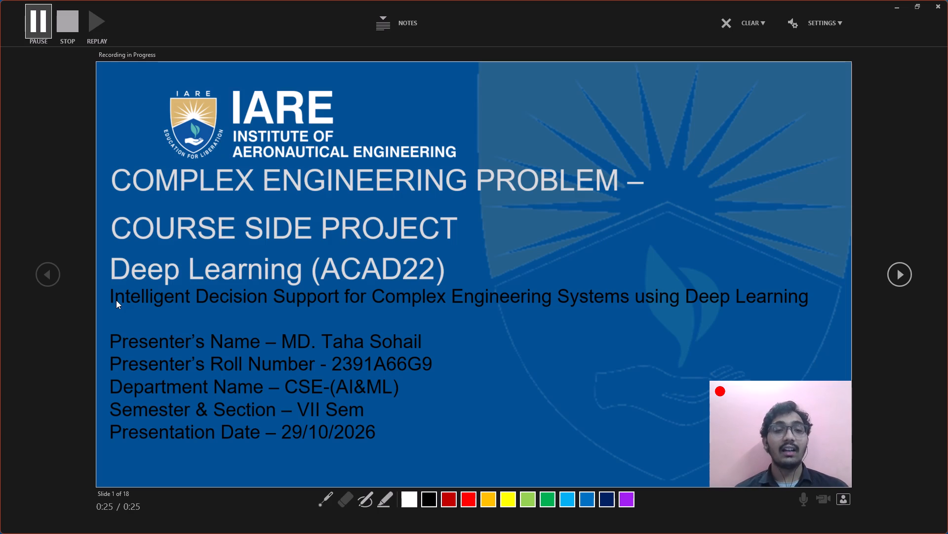
{"action": "key", "text": "Right"}
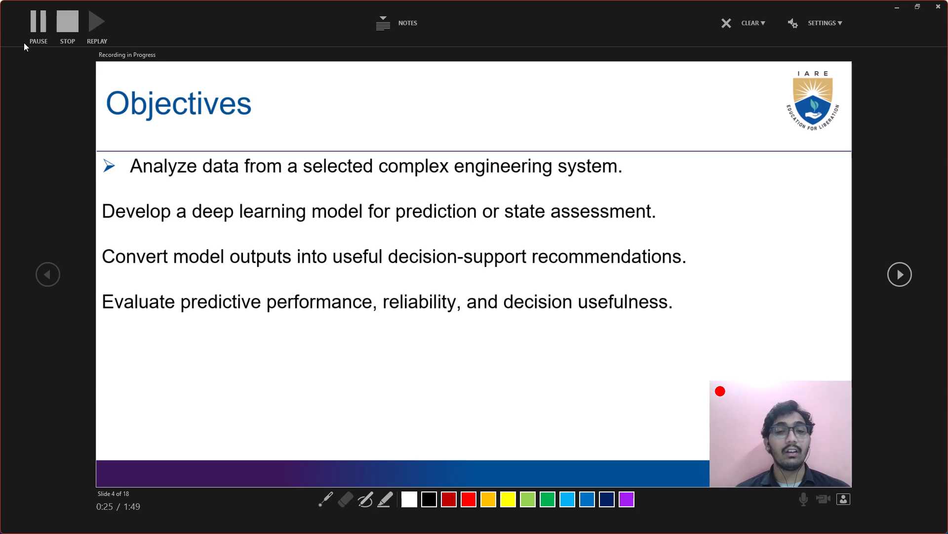
{"action": "key", "text": "Right"}
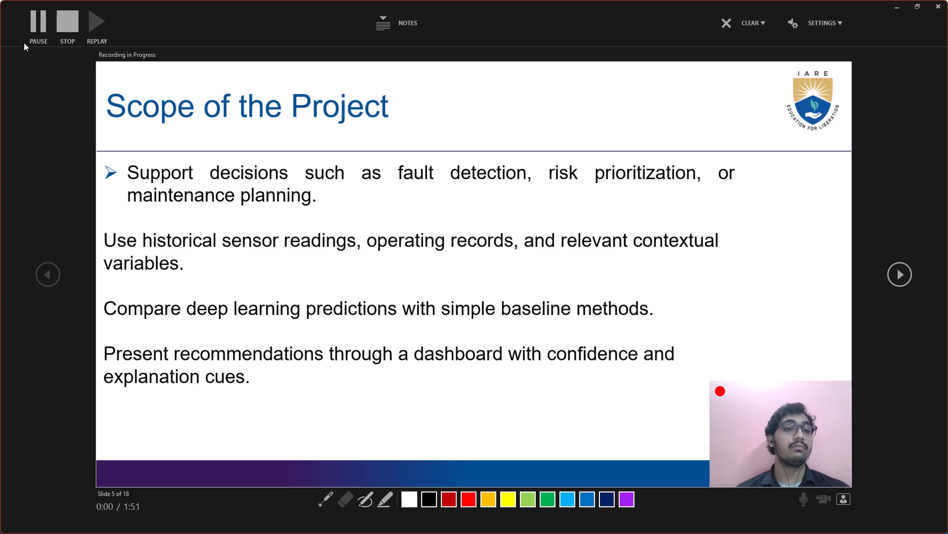
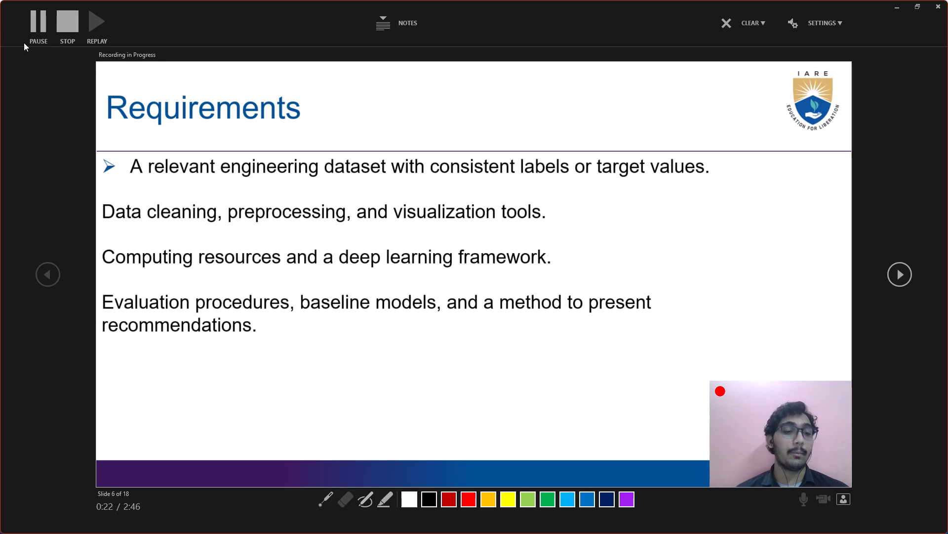
Continue the webcam-narrated recording from the Requirements slide through to the Review of Literature Survey slide, and stop recording there.
{"action": "key", "text": "Right"}
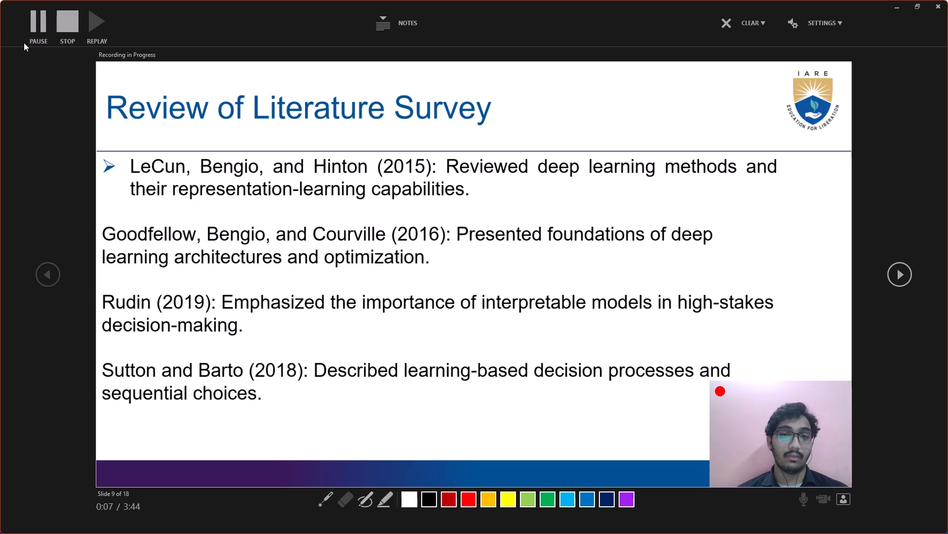
{"action": "key", "text": "grave"}
{"action": "key", "text": "Escape"}
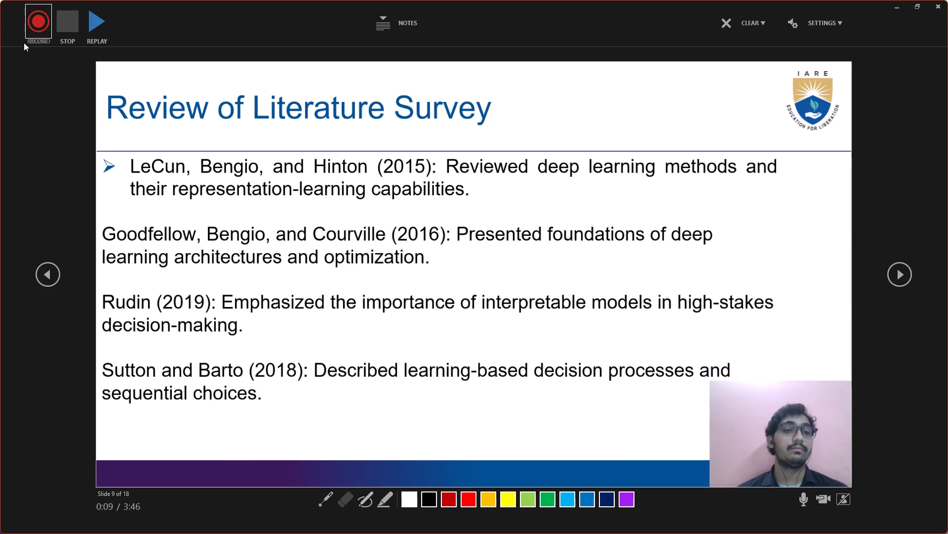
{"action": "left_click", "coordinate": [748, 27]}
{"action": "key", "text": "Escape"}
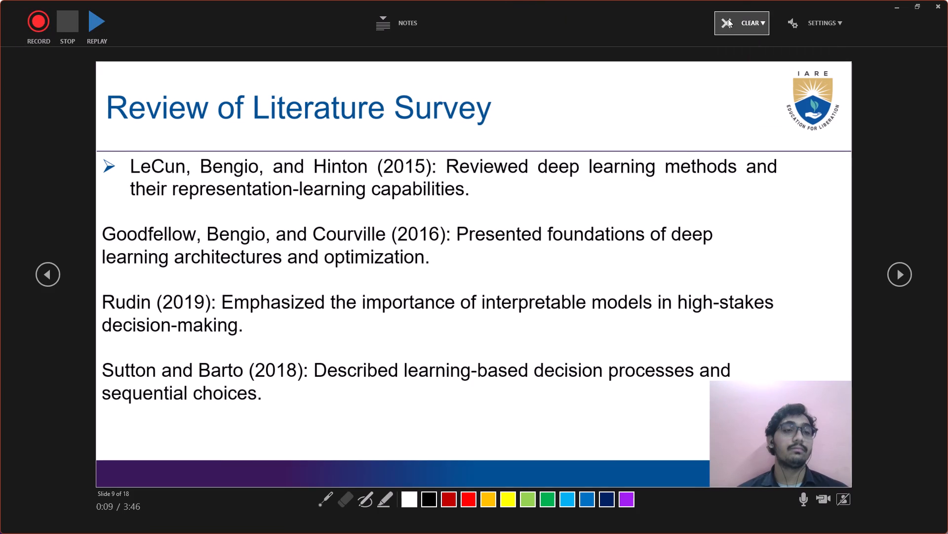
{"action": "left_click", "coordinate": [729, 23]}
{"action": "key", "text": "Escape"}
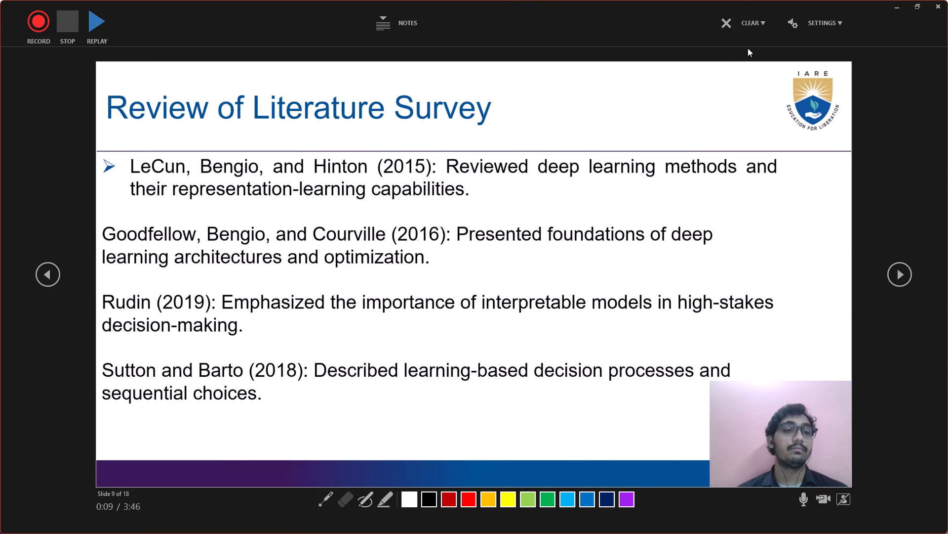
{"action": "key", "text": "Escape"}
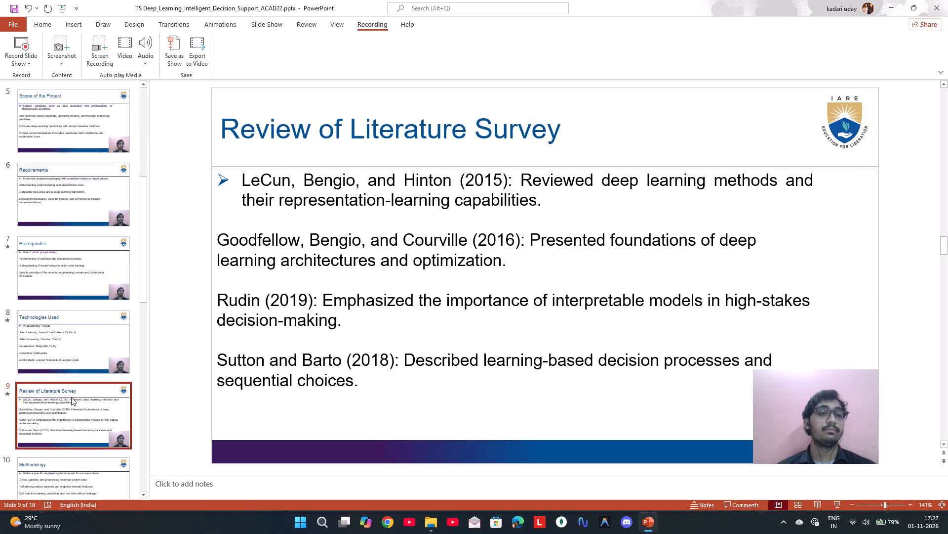
Reopen the recording view at the Review of Literature Survey slide and clear the recording on that slide only.
{"action": "left_click", "coordinate": [17, 44]}
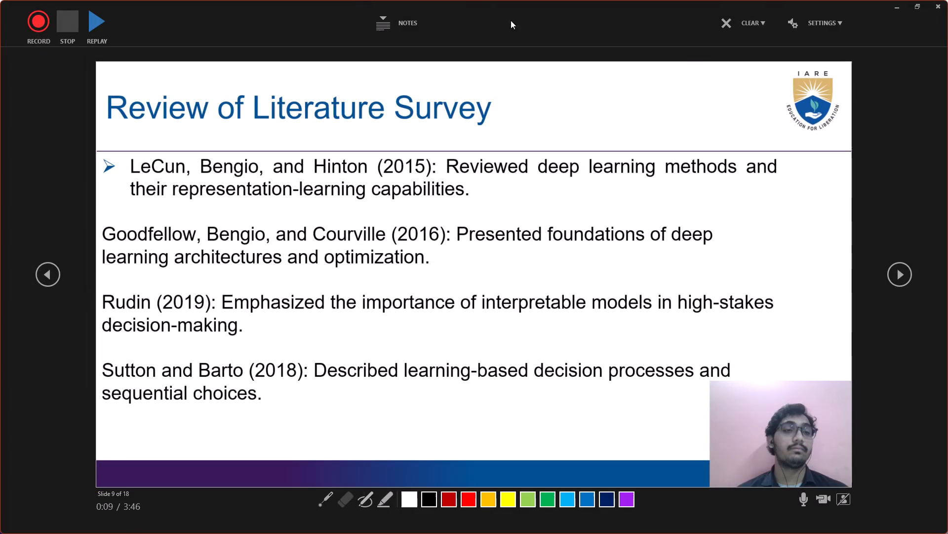
{"action": "left_click", "coordinate": [746, 19]}
{"action": "left_click", "coordinate": [770, 55]}
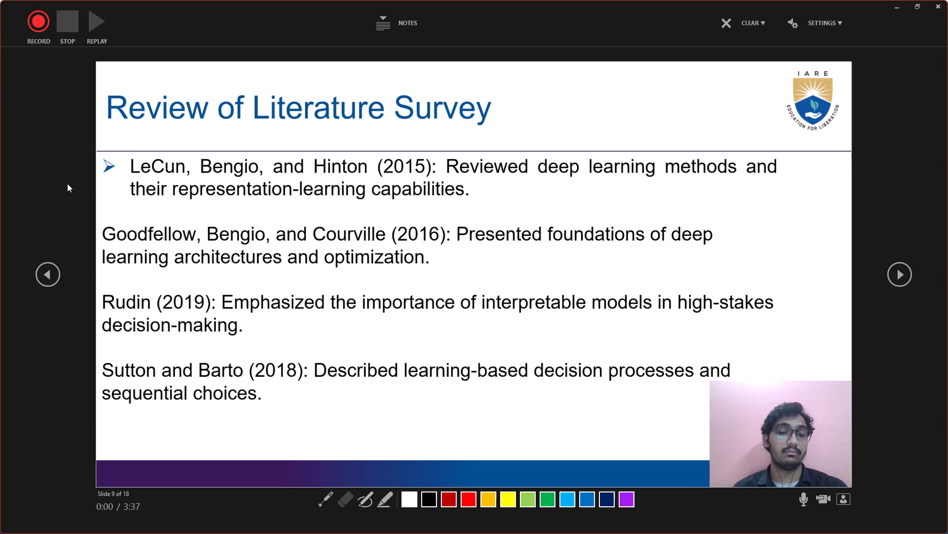
Go back through the recorded slides in the recording view, from Review of Literature Survey to the title slide.
{"action": "key", "text": "Left"}
{"action": "key", "text": "Left"}
{"action": "key", "text": "Left"}
{"action": "key", "text": "Left"}
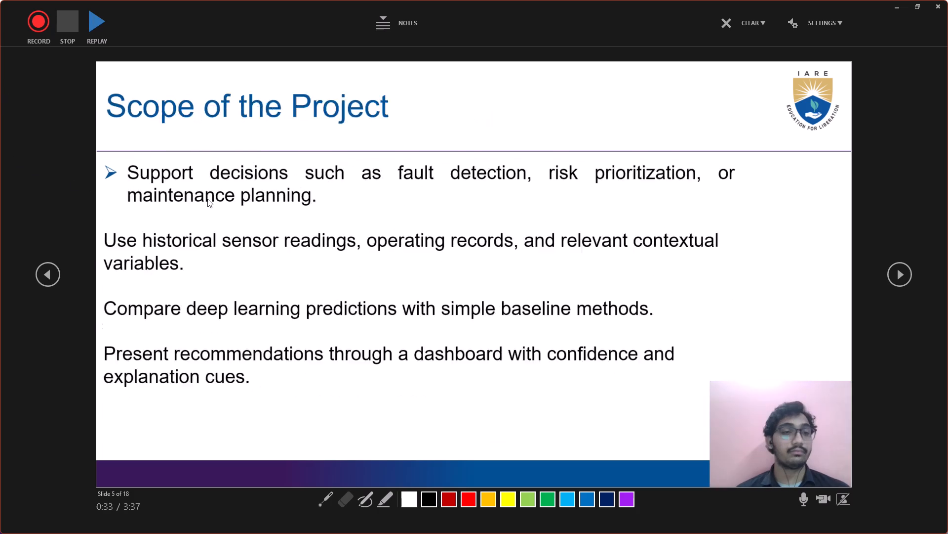
{"action": "key", "text": "Left"}
{"action": "key", "text": "Left"}
{"action": "key", "text": "Left"}
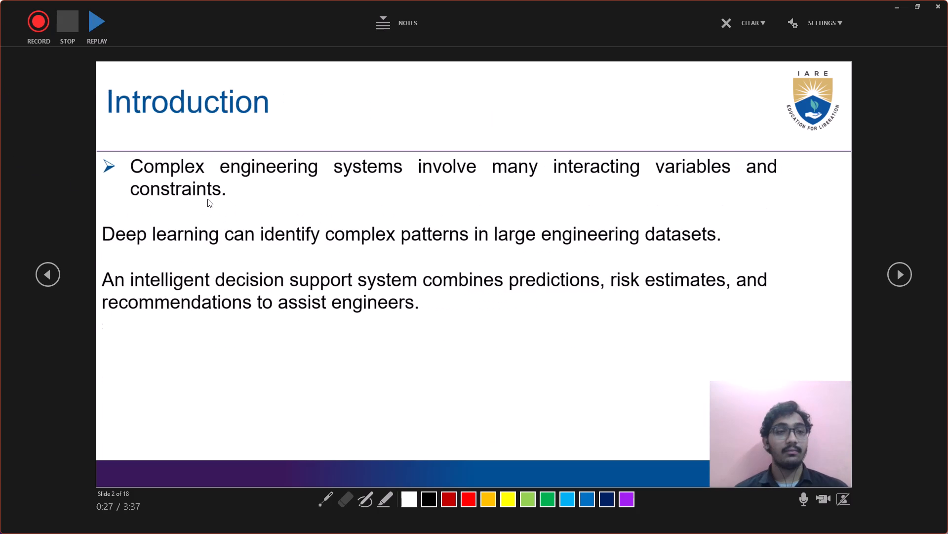
{"action": "key", "text": "Left"}
{"action": "key", "text": "Left"}
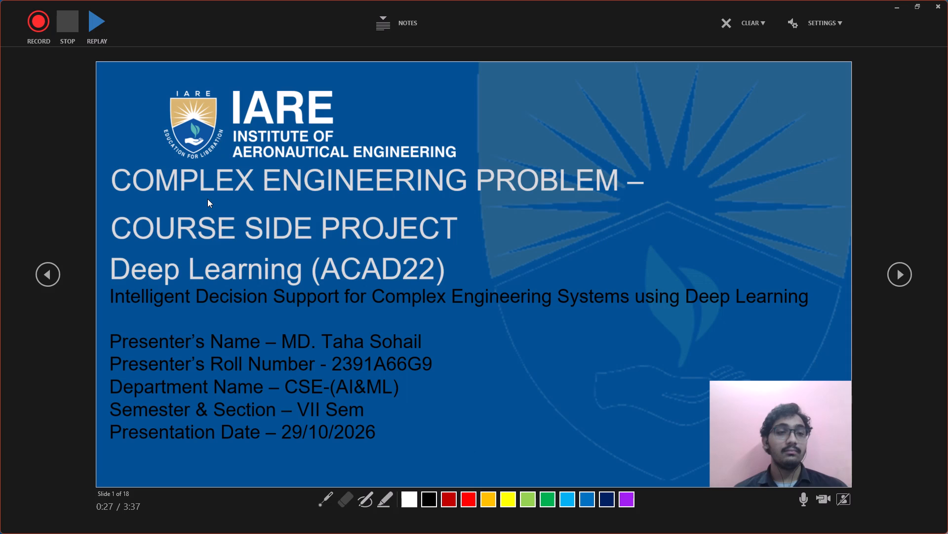
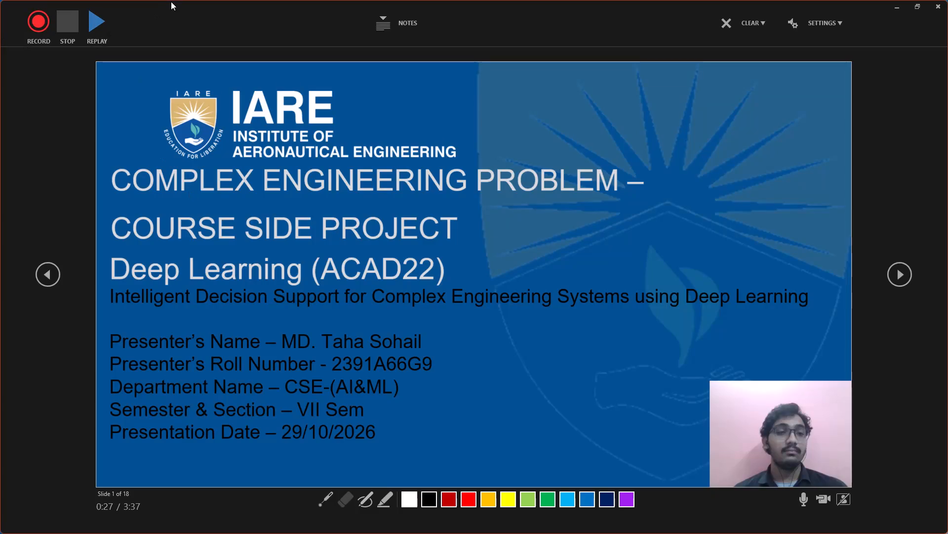
Return to the Review of Literature Survey slide in the recording view and start recording again from there with webcam narration.
{"action": "key", "text": "Right"}
{"action": "key", "text": "Right"}
{"action": "key", "text": "Right"}
{"action": "key", "text": "Right"}
{"action": "key", "text": "Right"}
{"action": "key", "text": "Right"}
{"action": "key", "text": "Right"}
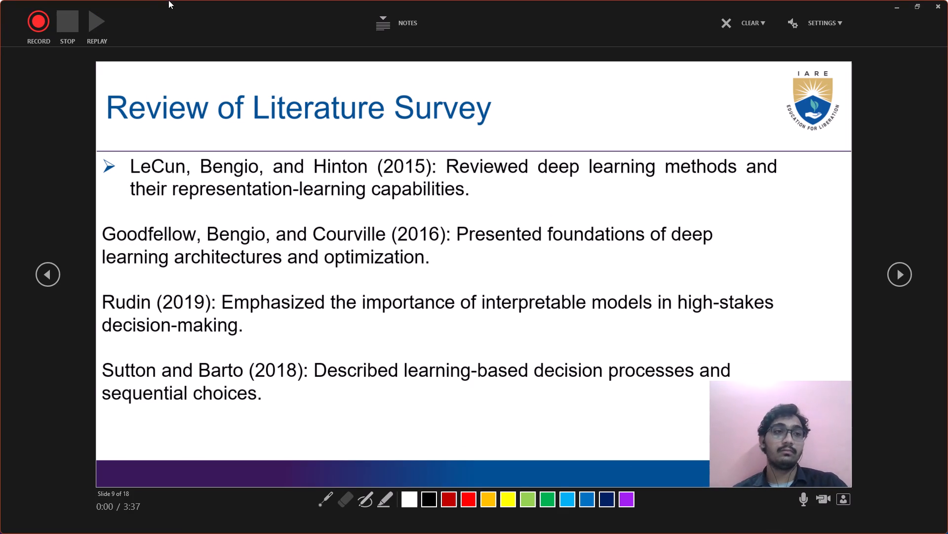
{"action": "left_click", "coordinate": [41, 25]}
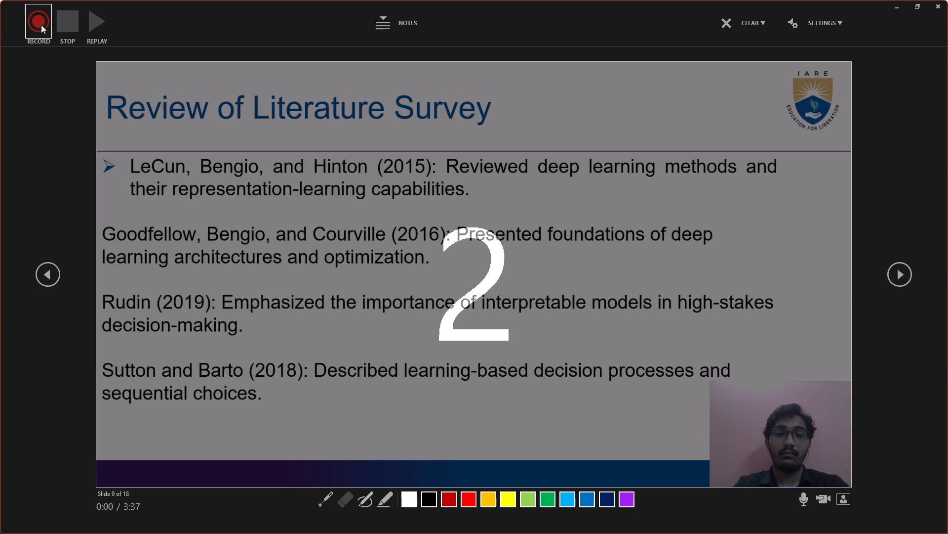
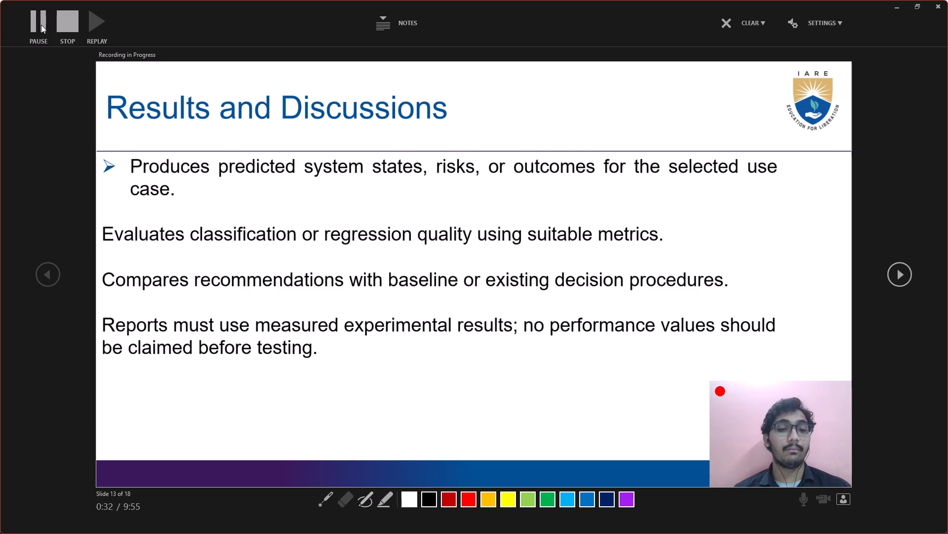
Record the remaining slides from Results and Discussions through the closing Thank You slide, then pause and exit the recording view.
{"action": "key", "text": "Right"}
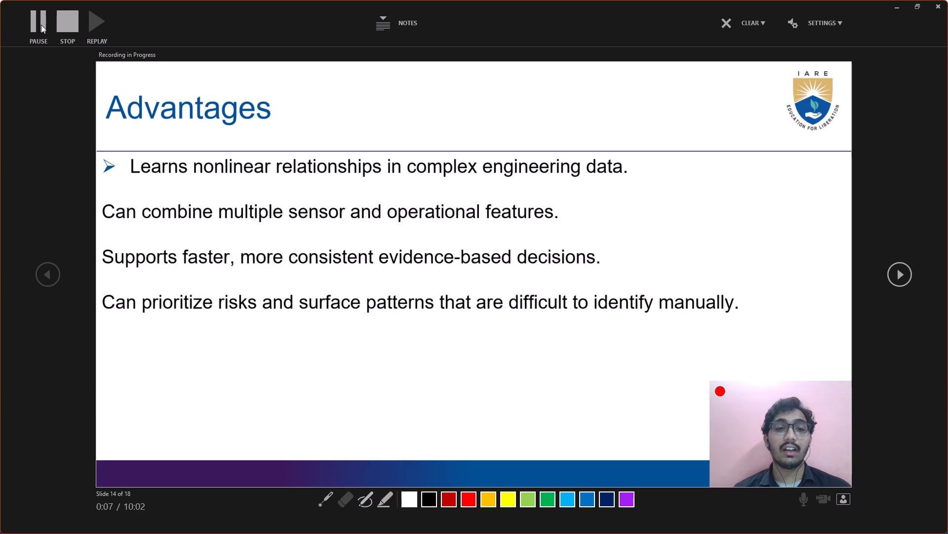
{"action": "key", "text": "Right"}
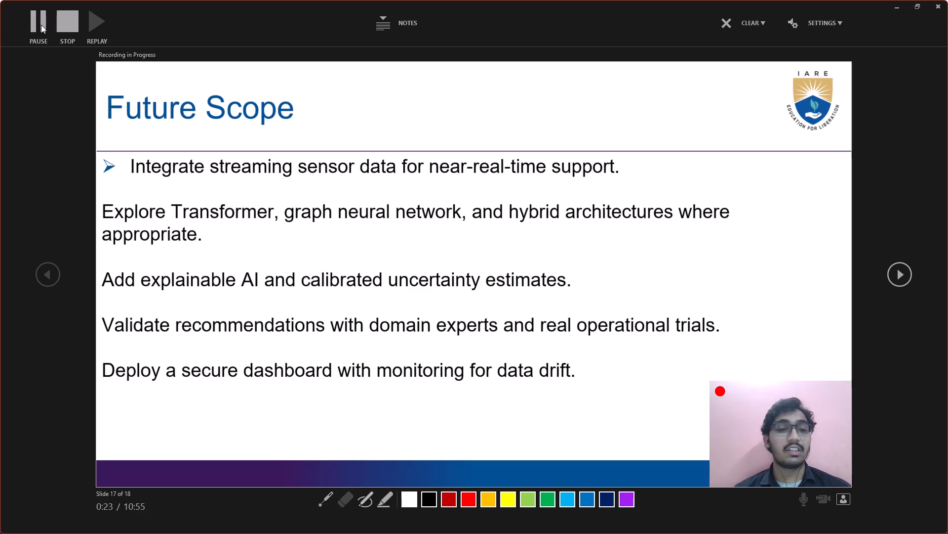
{"action": "key", "text": "Right"}
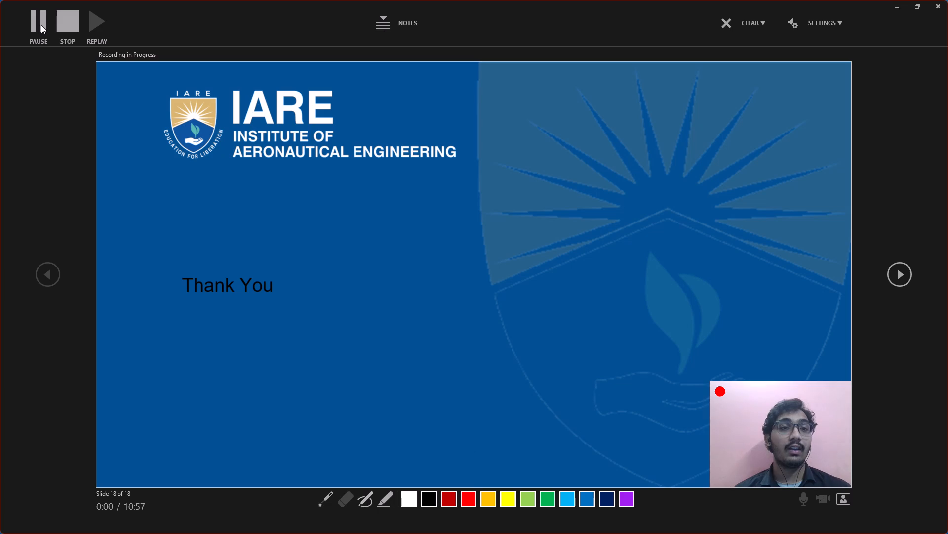
{"action": "left_click", "coordinate": [43, 19]}
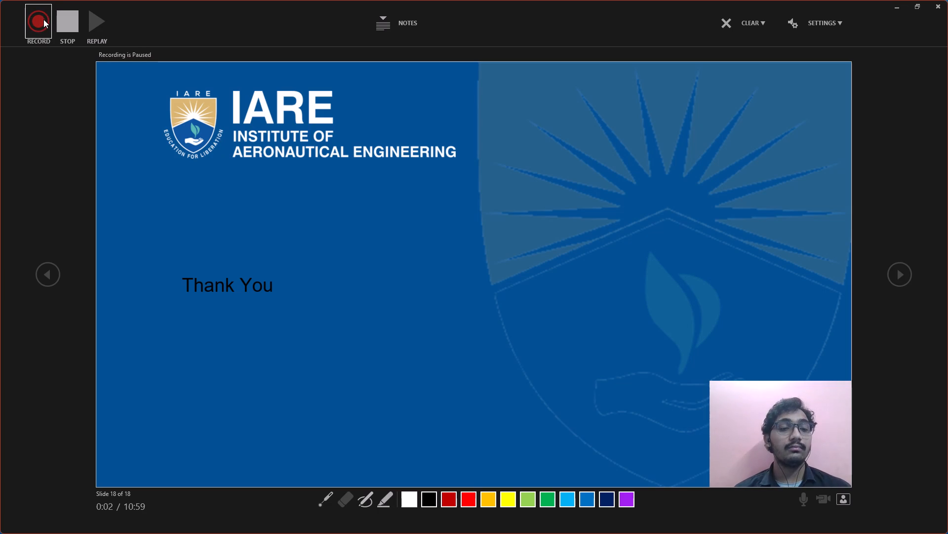
{"action": "key", "text": "Escape"}
{"action": "key", "text": "Escape"}
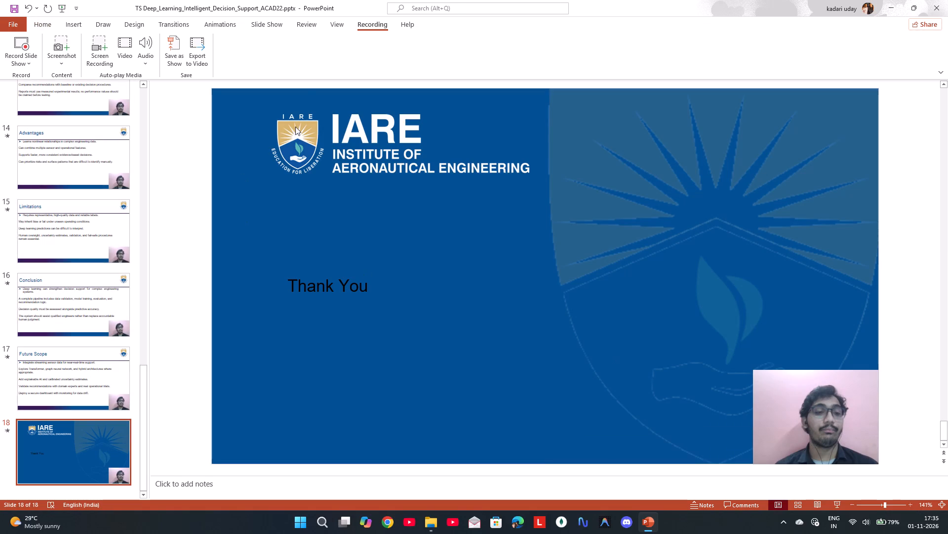
Export the presentation as a Standard (480p) MPEG-4 video with recorded timings and narrations, saved in the Vid folder.
{"action": "left_click", "coordinate": [198, 50]}
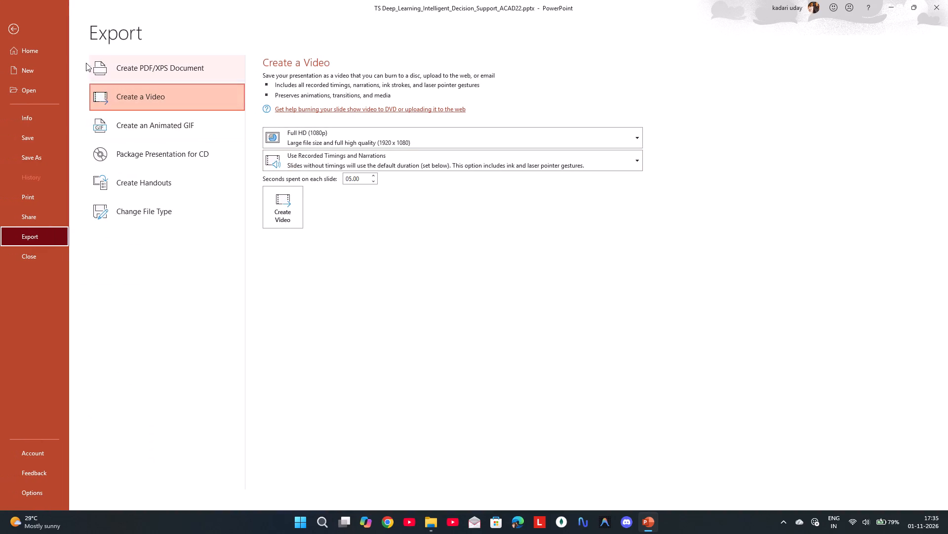
{"action": "left_click", "coordinate": [294, 143]}
{"action": "left_click", "coordinate": [314, 229]}
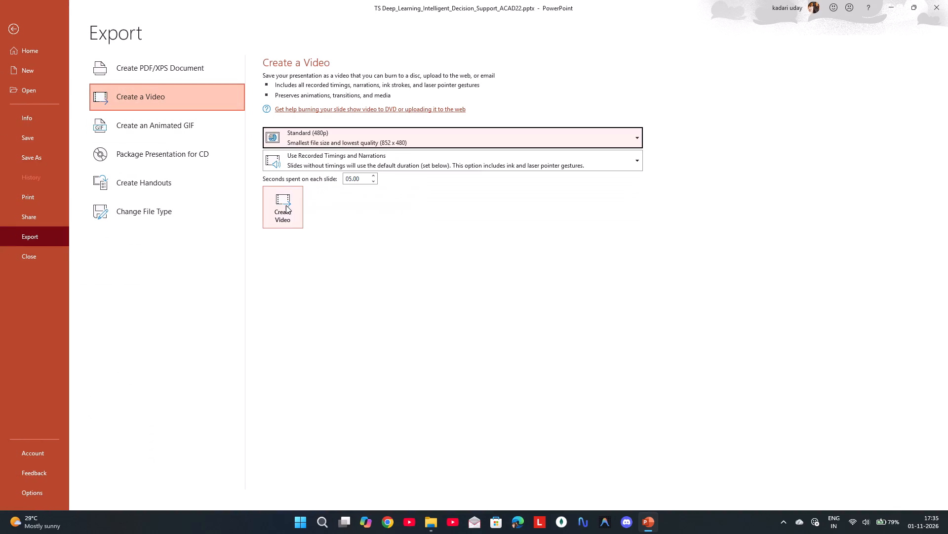
{"action": "left_click", "coordinate": [286, 205]}
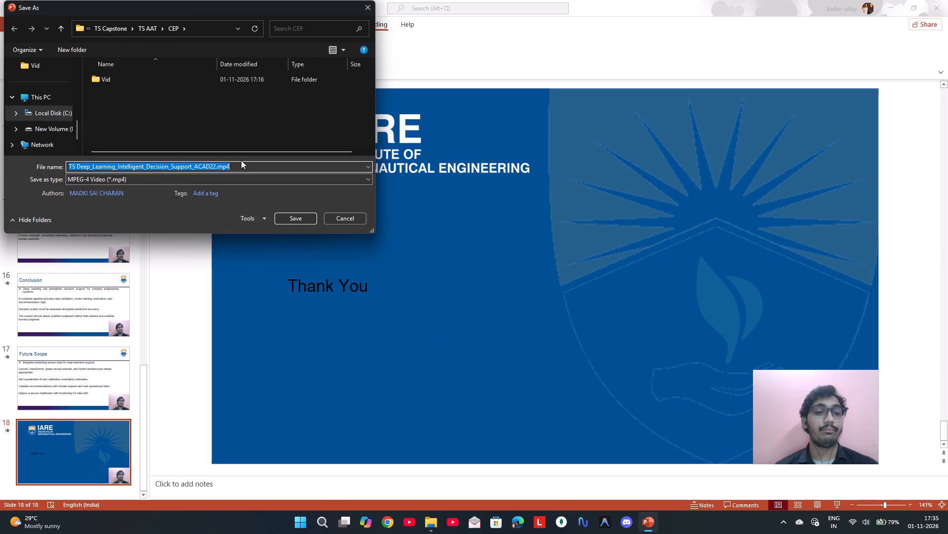
{"action": "double_click", "coordinate": [187, 81]}
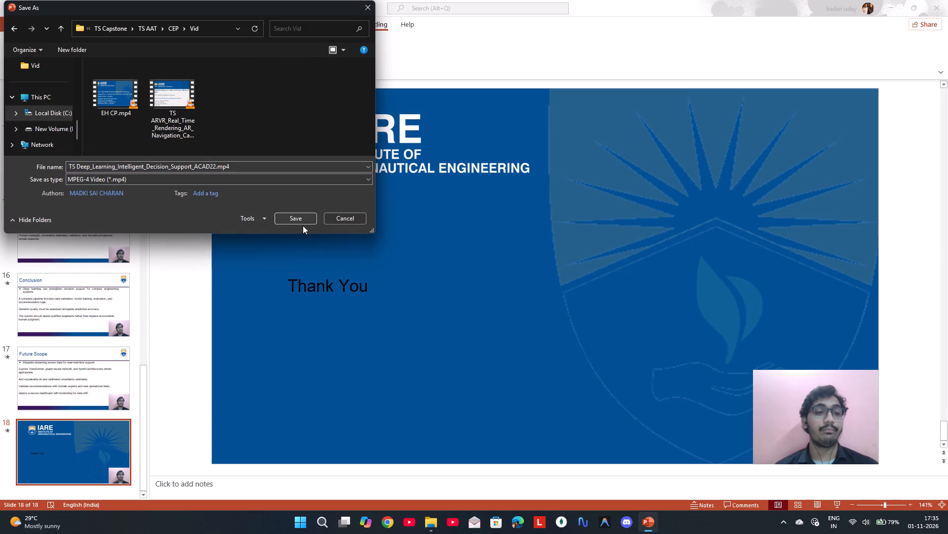
{"action": "left_click", "coordinate": [304, 222]}
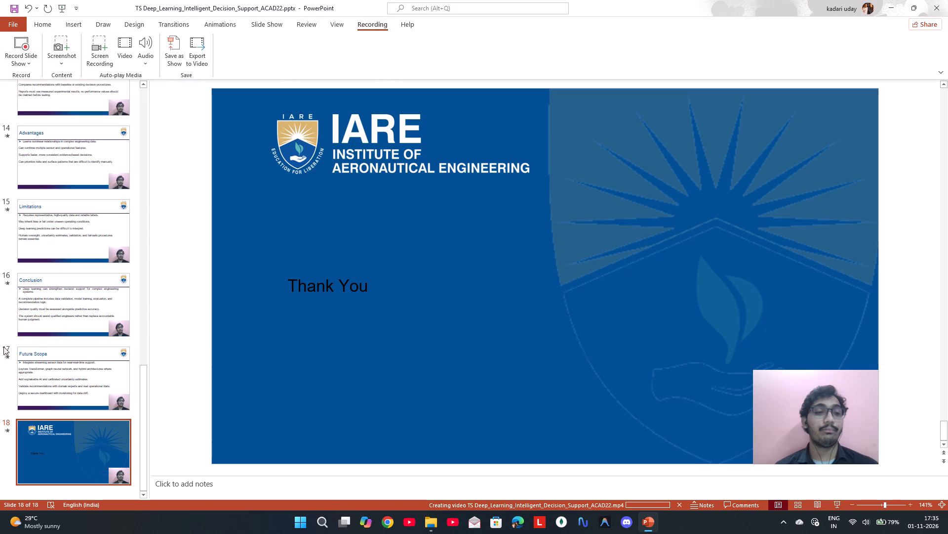
Open TS Language_Modeling_Morphological_Ambiguity_ACAD40.pptx from the CEP folder in File Explorer and enable editing.
{"action": "key", "text": "alt+Tab"}
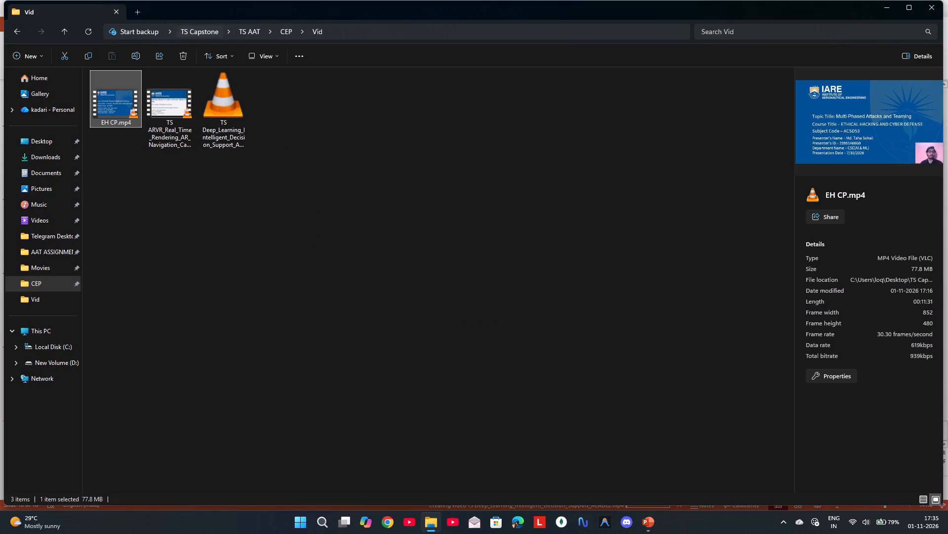
{"action": "left_click", "coordinate": [284, 30]}
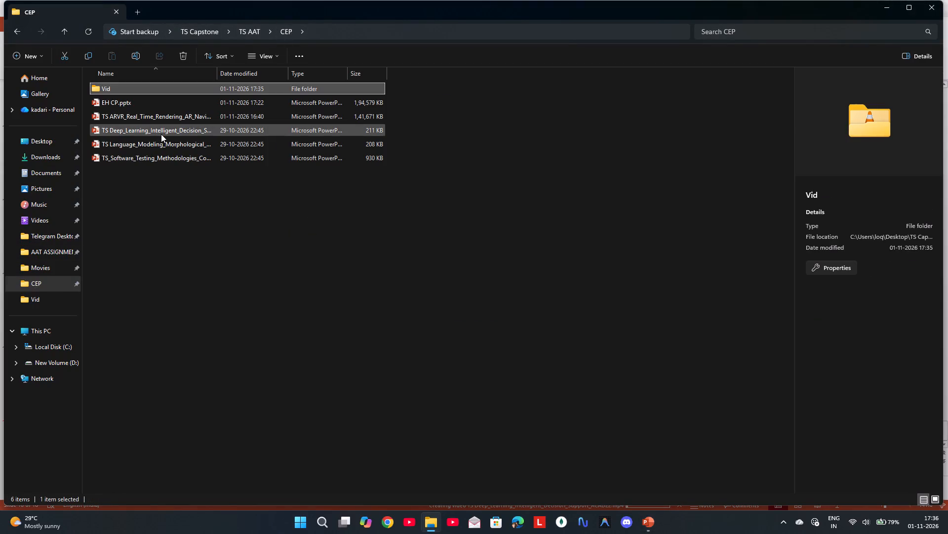
{"action": "double_click", "coordinate": [166, 147]}
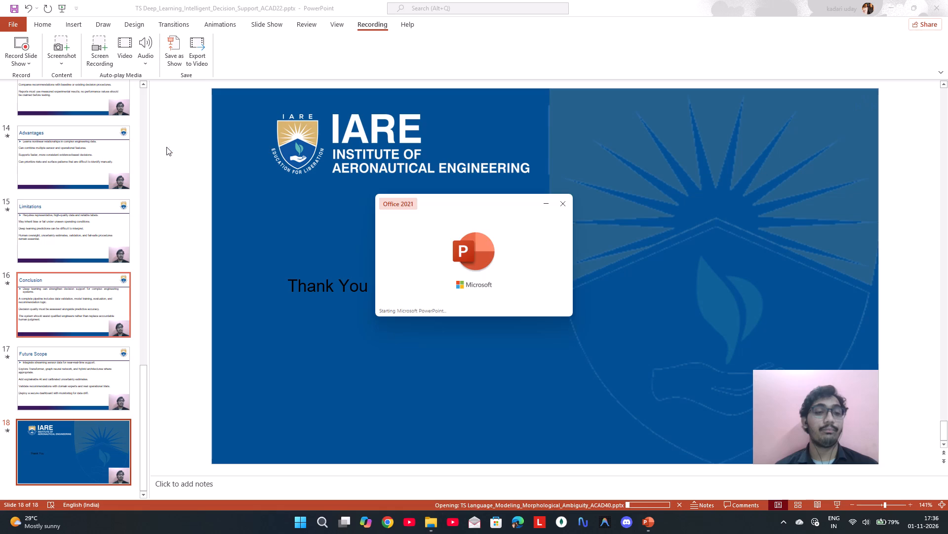
{"action": "left_click", "coordinate": [296, 199]}
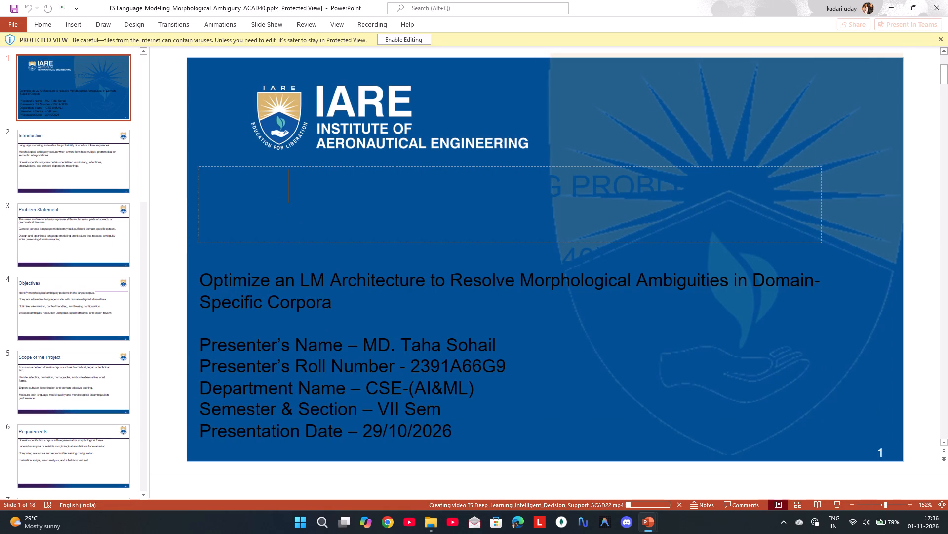
{"action": "left_click", "coordinate": [414, 38]}
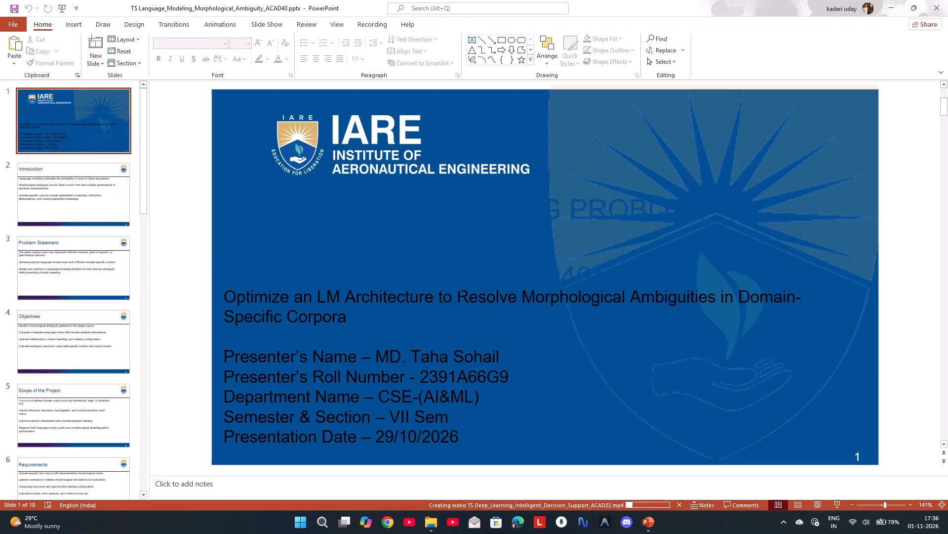
Apply the current light font colour to the dark title text on the first slide.
{"action": "left_click", "coordinate": [344, 216]}
{"action": "key", "text": "Escape"}
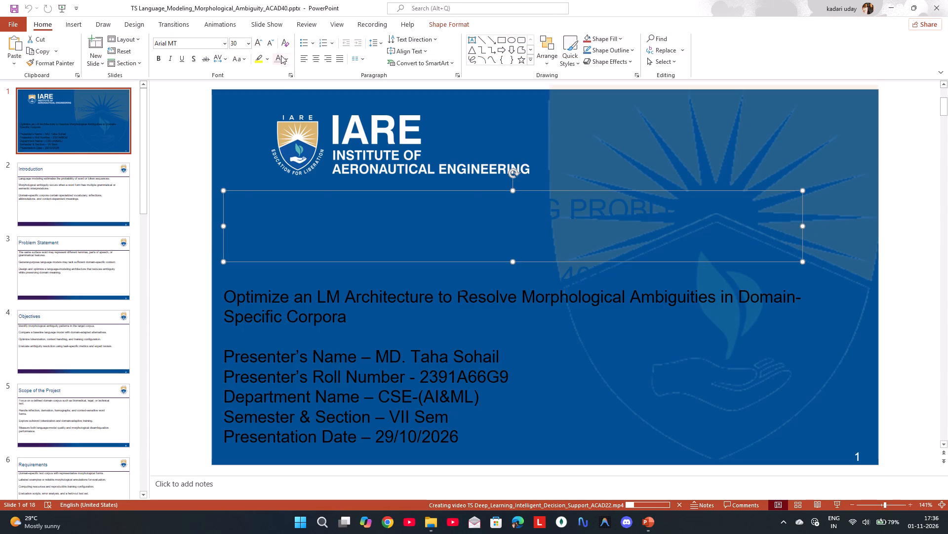
{"action": "left_click", "coordinate": [278, 57]}
{"action": "key", "text": "Escape"}
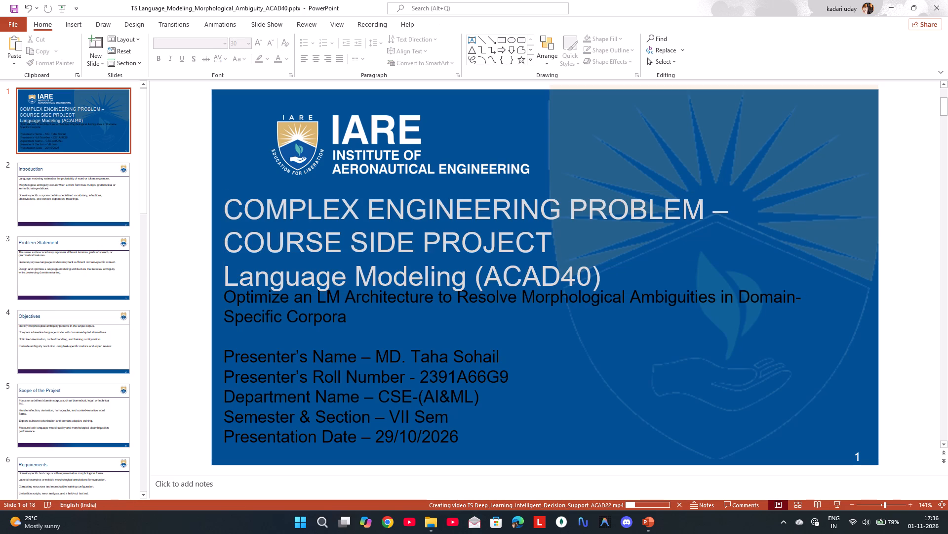
Reduce the first slide's title text to size 28 and nudge its box slightly upward, clear of the project topic.
{"action": "left_click", "coordinate": [426, 267]}
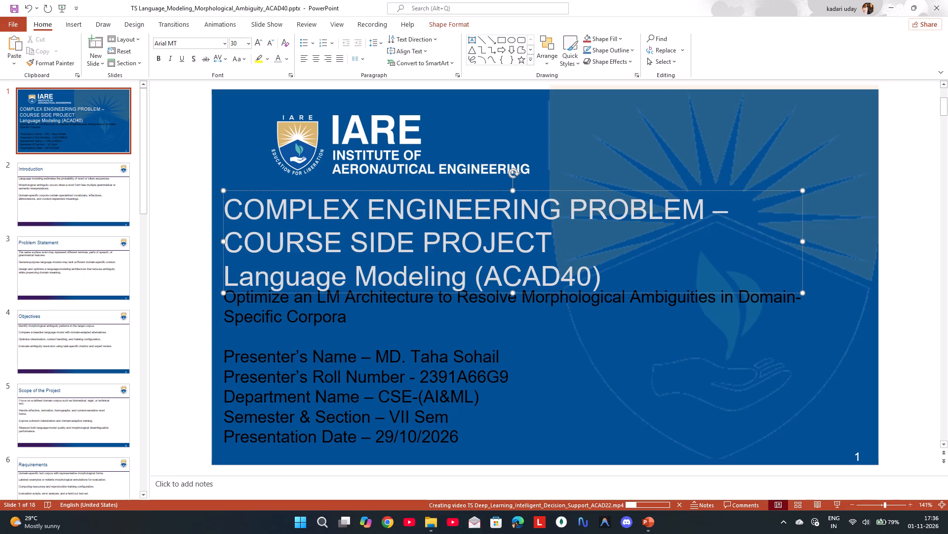
{"action": "key", "text": "Escape"}
{"action": "left_click", "coordinate": [269, 44]}
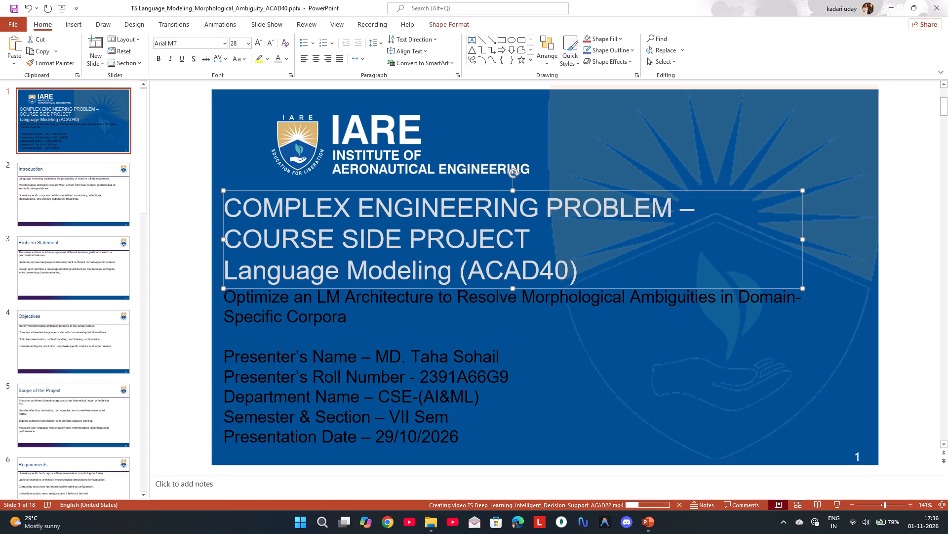
{"action": "key", "text": "Up"}
{"action": "key", "text": "Up"}
{"action": "key", "text": "Up"}
{"action": "key", "text": "Up"}
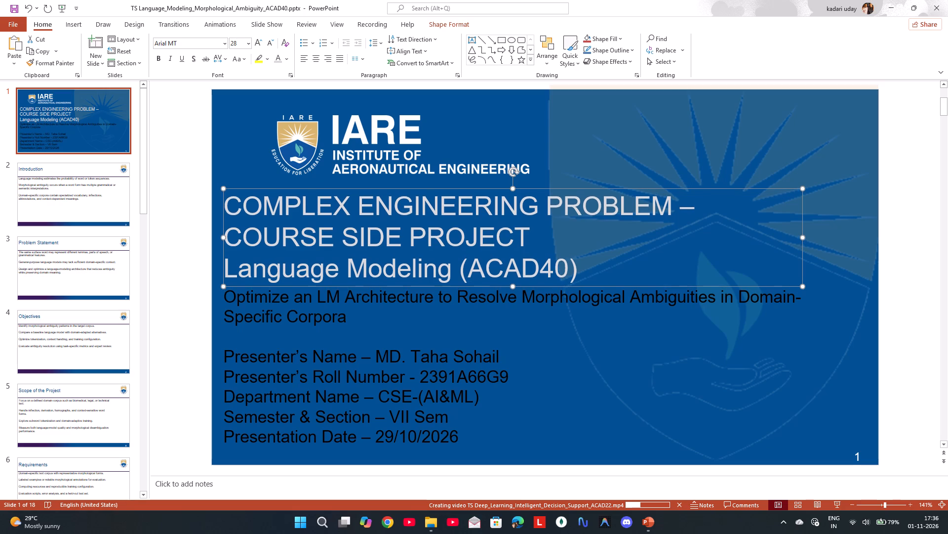
{"action": "key", "text": "Escape"}
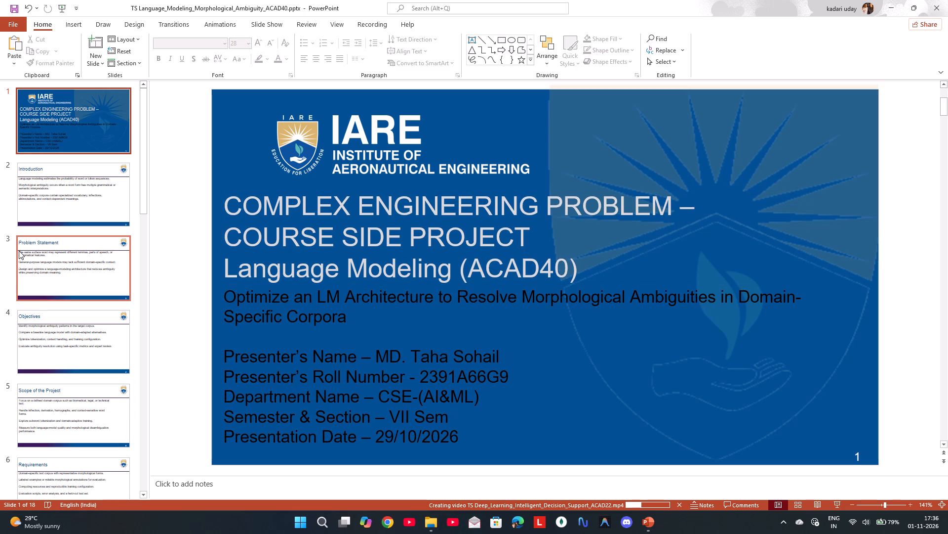
Look through the slides for layout problems, viewing the Future Scope and Model Pseudocode slides at full size.
{"action": "scroll", "coordinate": [79, 301], "scroll_direction": "down", "scroll_amount": 9}
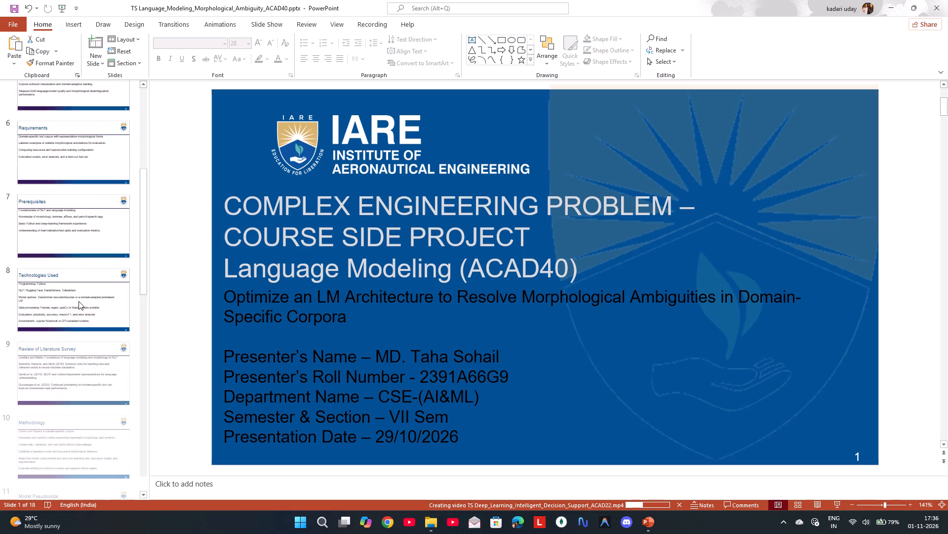
{"action": "scroll", "coordinate": [79, 301], "scroll_direction": "down", "scroll_amount": 20}
{"action": "scroll", "coordinate": [79, 301], "scroll_direction": "down", "scroll_amount": 6}
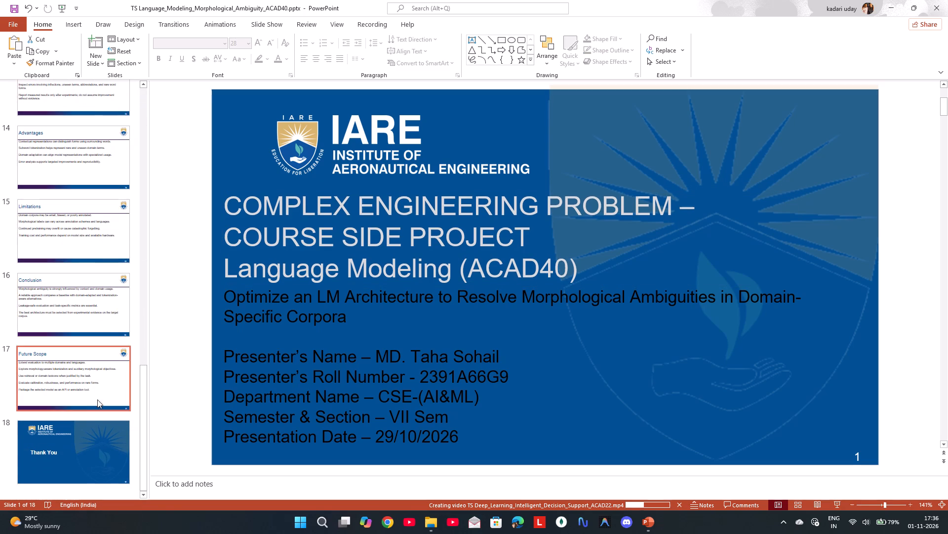
{"action": "left_click", "coordinate": [78, 369]}
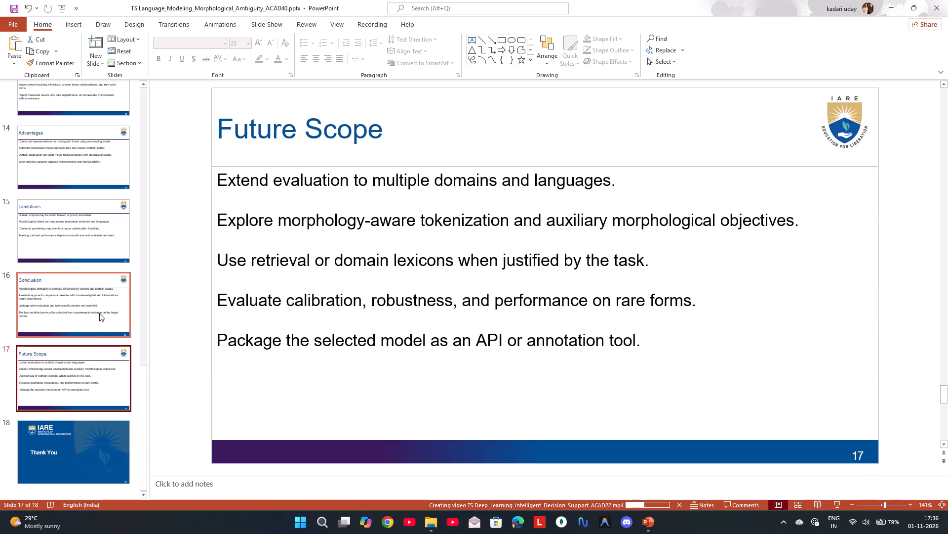
{"action": "scroll", "coordinate": [63, 281], "scroll_direction": "up", "scroll_amount": 20}
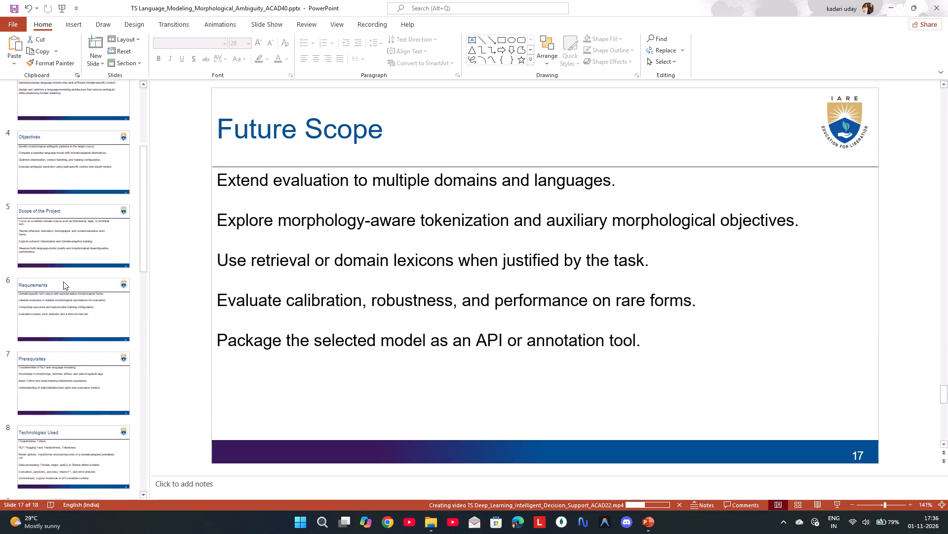
{"action": "scroll", "coordinate": [63, 281], "scroll_direction": "up", "scroll_amount": 2}
{"action": "scroll", "coordinate": [63, 281], "scroll_direction": "down", "scroll_amount": 11}
{"action": "left_click", "coordinate": [71, 329]}
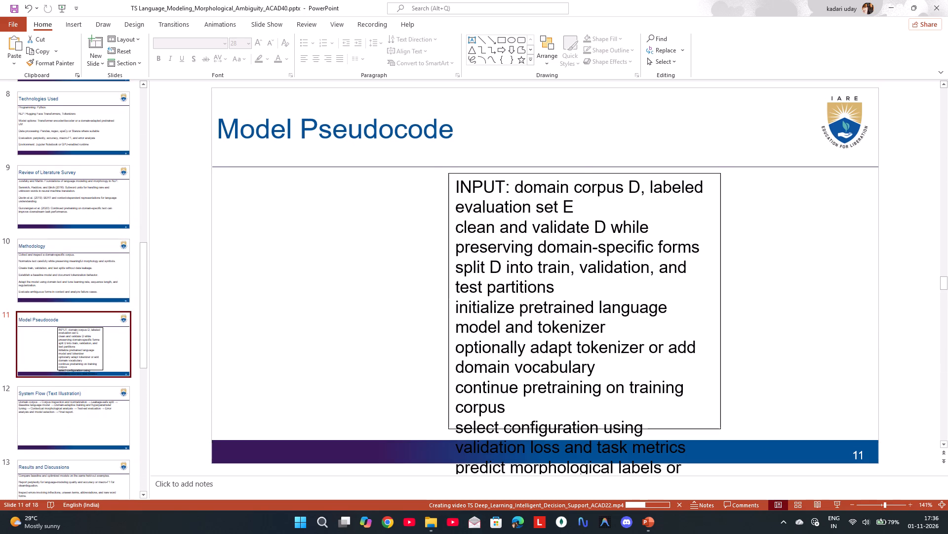
Widen the text box on the Model Pseudocode slide towards the slide's left edge so all the pseudocode fits inside its border.
{"action": "left_click", "coordinate": [447, 330]}
{"action": "left_click_drag", "start_coordinate": [449, 300], "coordinate": [233, 287]}
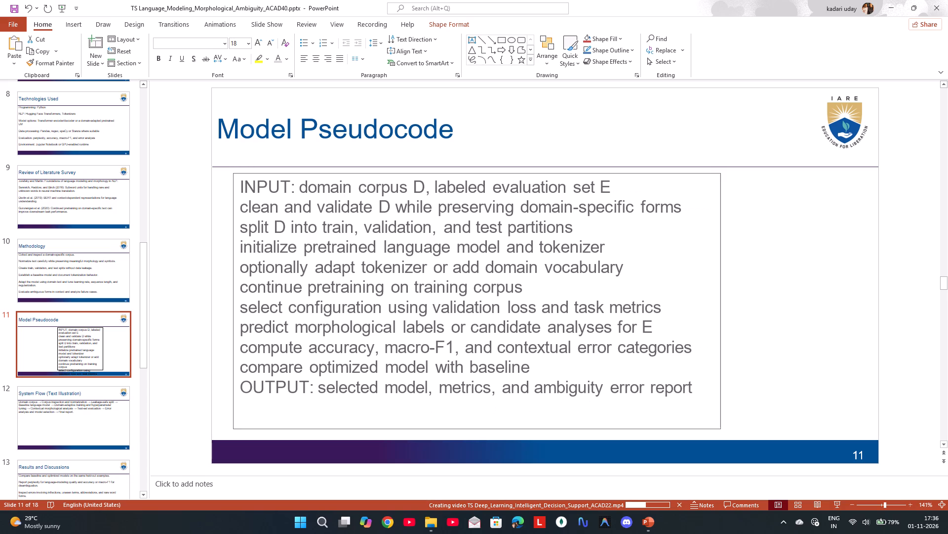
{"action": "left_click_drag", "start_coordinate": [233, 287], "coordinate": [233, 287]}
Copy the project topic "Optimize an LM Architecture to Resolve Morphological Ambiguities in Domain-Specific Corpora" from the first slide.
{"action": "scroll", "coordinate": [31, 363], "scroll_direction": "down", "scroll_amount": 1}
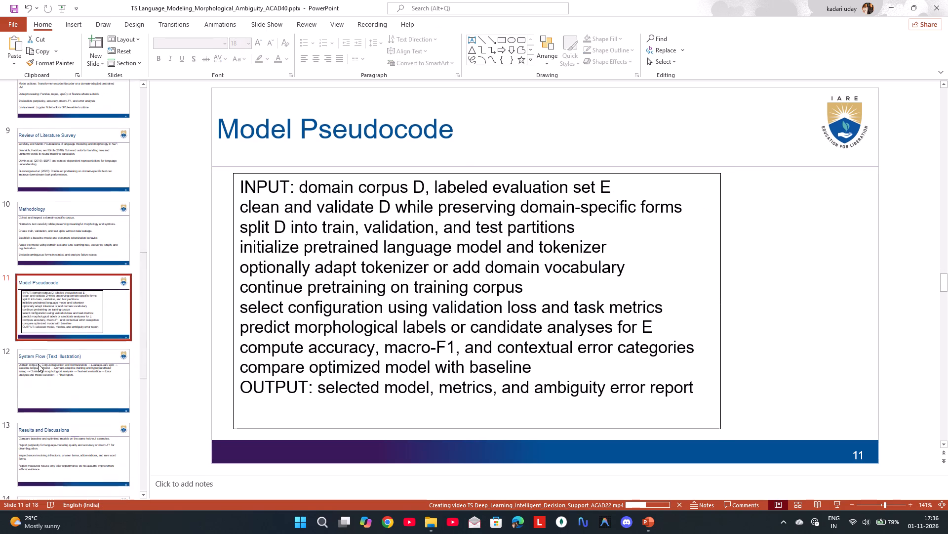
{"action": "scroll", "coordinate": [76, 410], "scroll_direction": "up", "scroll_amount": 6}
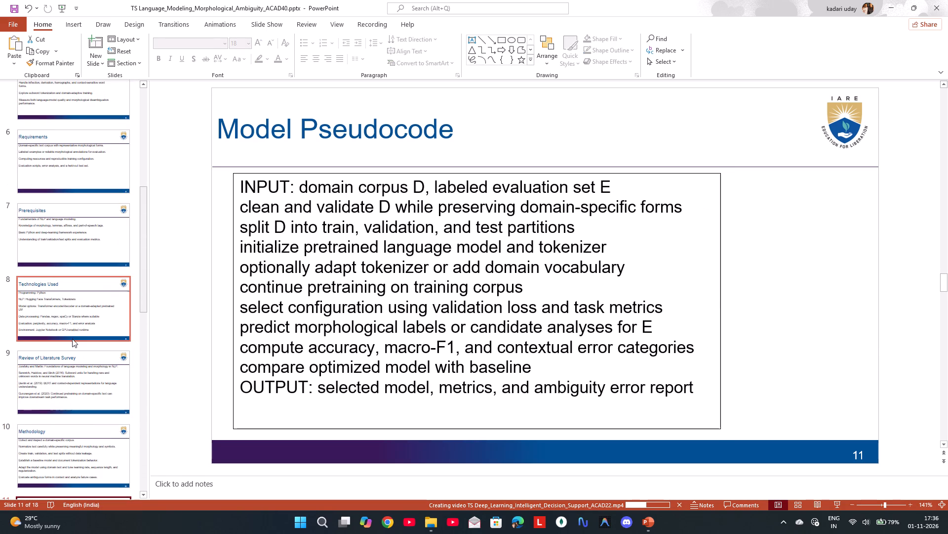
{"action": "scroll", "coordinate": [48, 357], "scroll_direction": "up", "scroll_amount": 12}
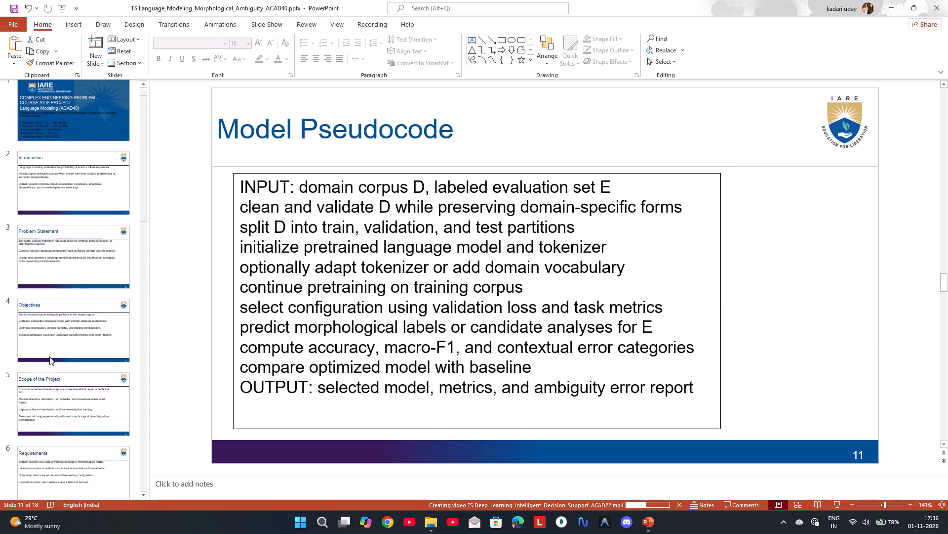
{"action": "left_click", "coordinate": [60, 186]}
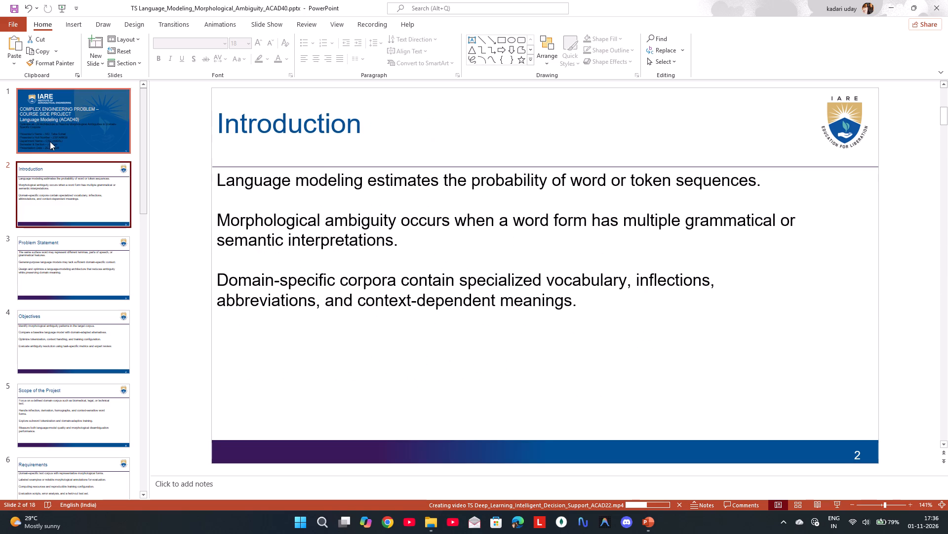
{"action": "left_click", "coordinate": [62, 143]}
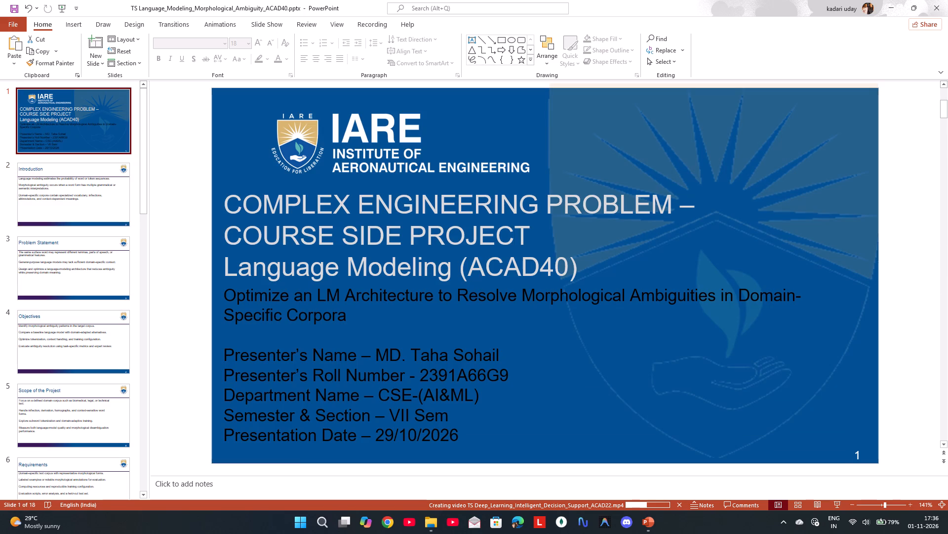
{"action": "left_click", "coordinate": [225, 295]}
{"action": "key", "text": "shift+Down"}
{"action": "key", "text": "shift+Down"}
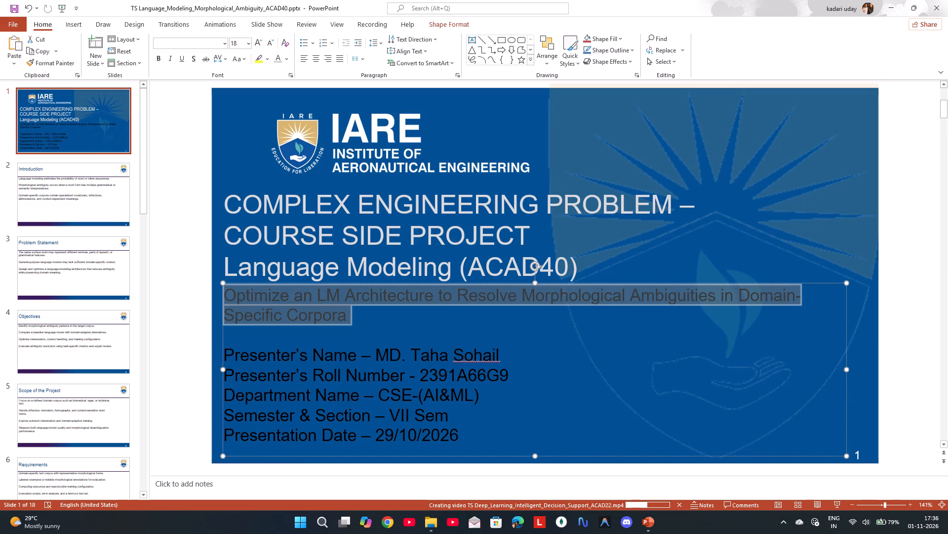